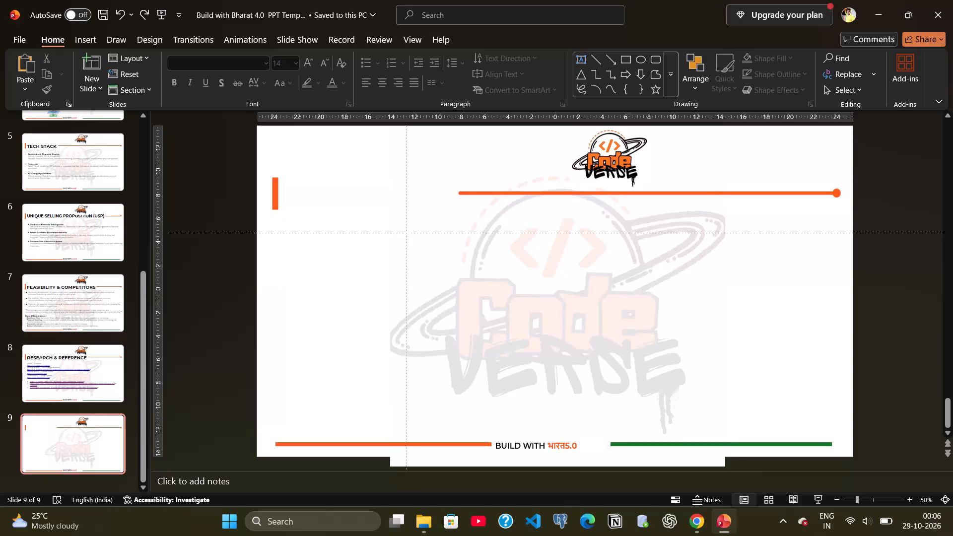
Delete the long orange header line and the short orange vertical bar from slide 9.
left_click(108, 382)
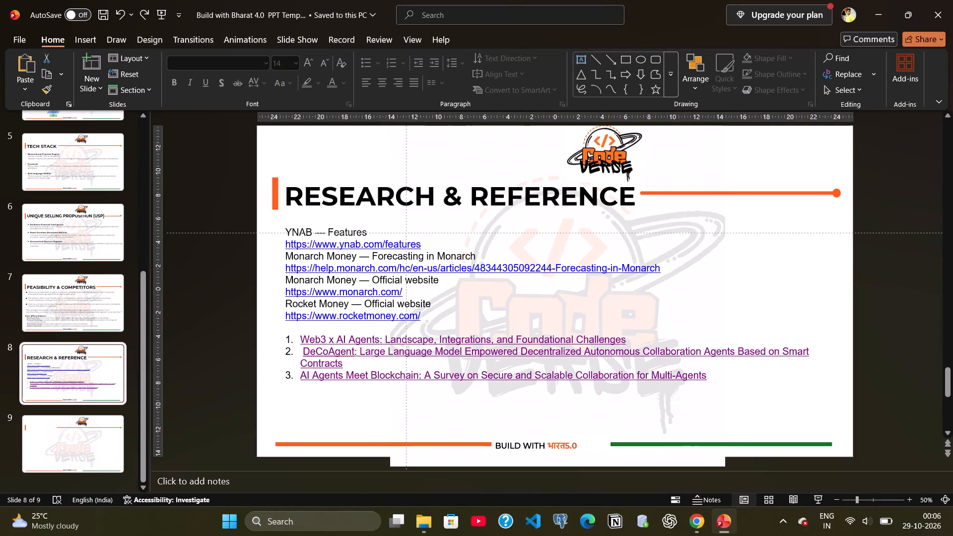
left_click(103, 445)
left_click(299, 242)
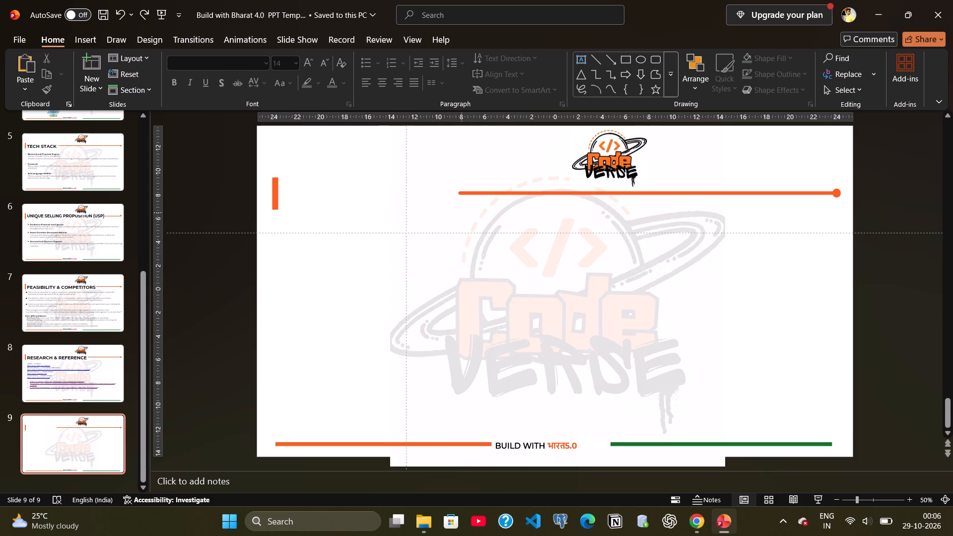
left_click(475, 208)
left_click(489, 194)
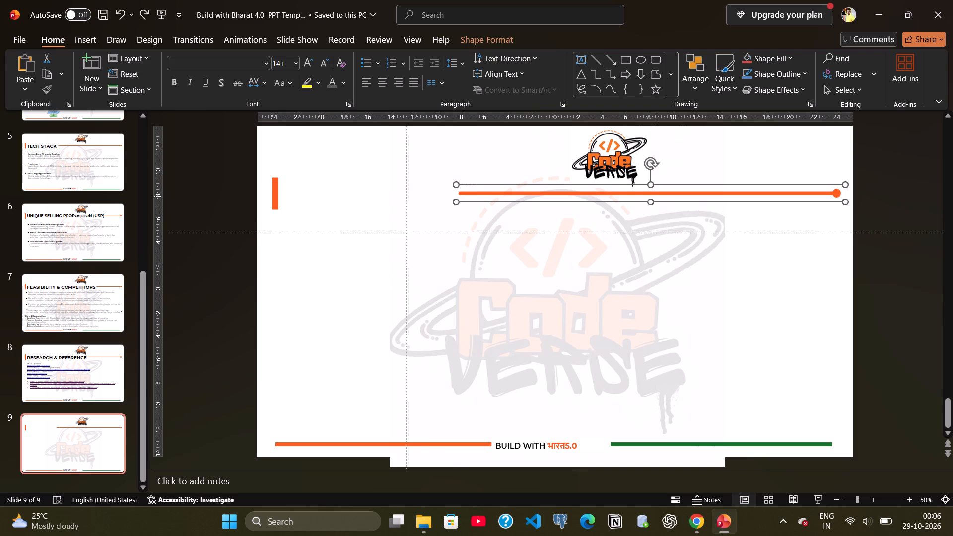
key("BackSpace")
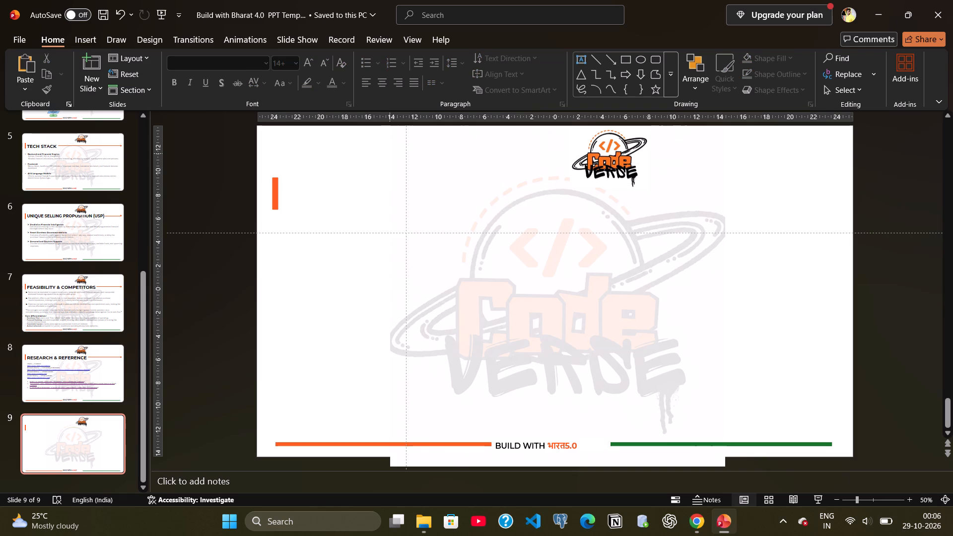
left_click(272, 196)
key("BackSpace")
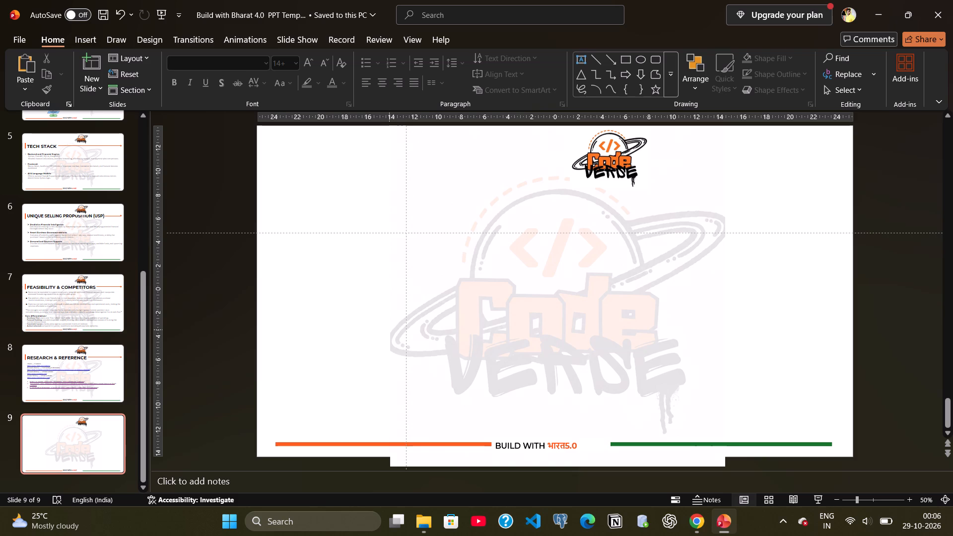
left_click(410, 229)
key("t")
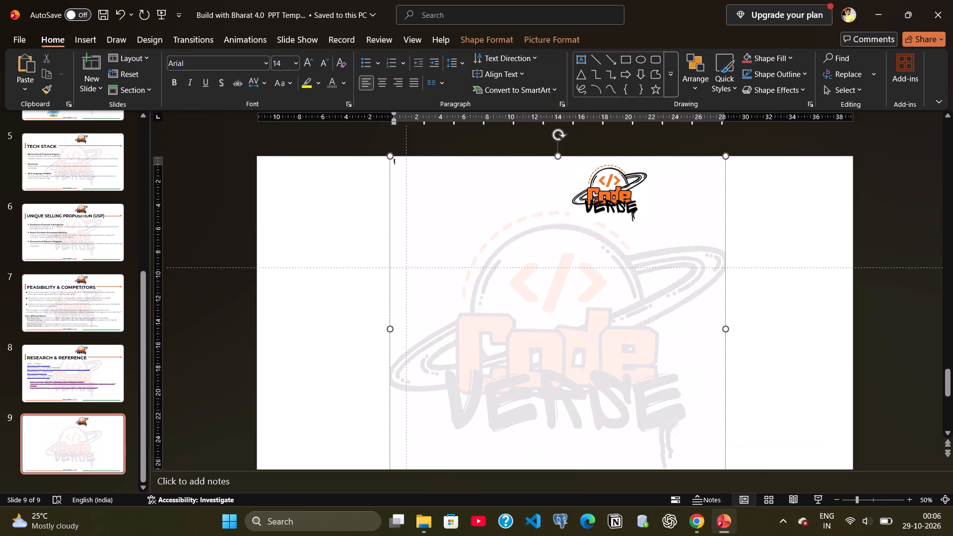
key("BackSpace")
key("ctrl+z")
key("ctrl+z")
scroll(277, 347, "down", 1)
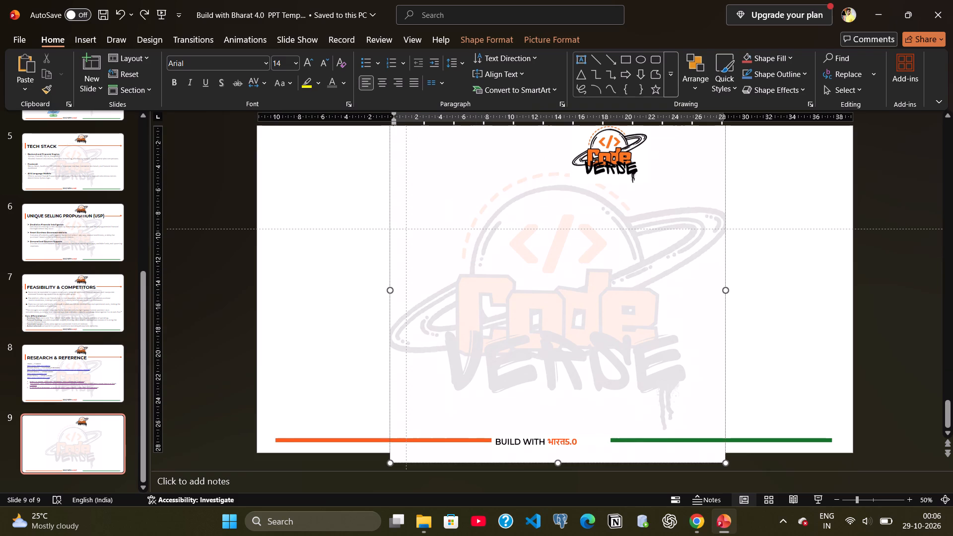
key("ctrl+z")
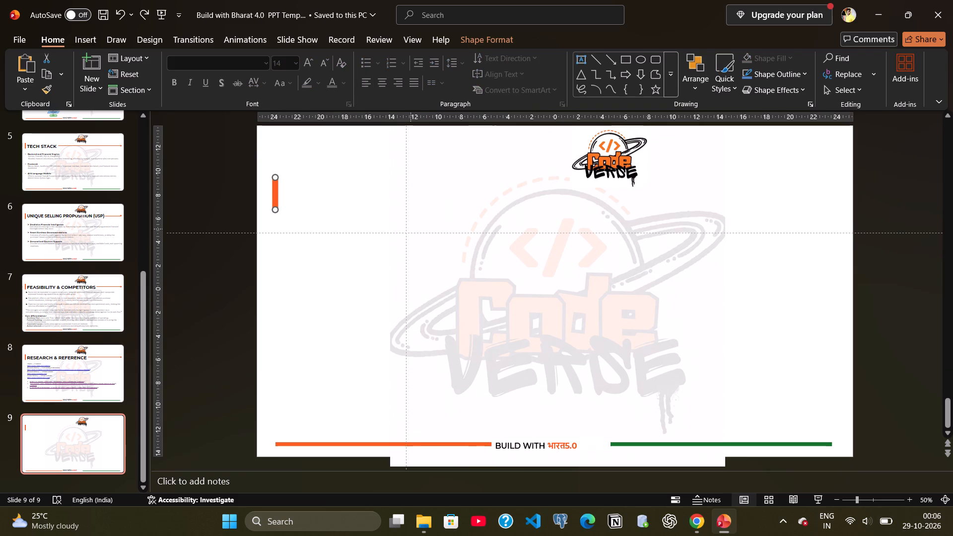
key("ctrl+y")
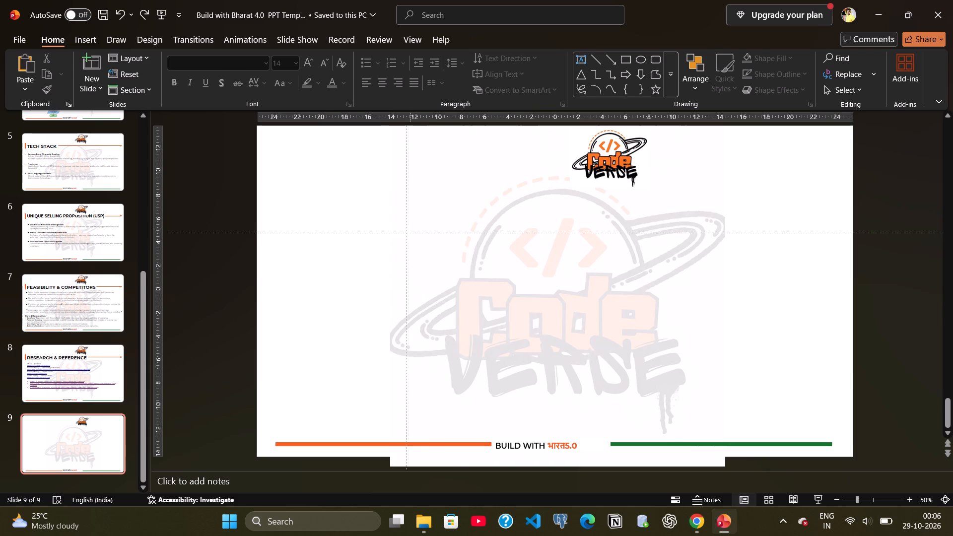
Add a large text box on slide 9, spanning most of the slide's width between the logo and the footer lines, ready for text.
double_click(302, 178)
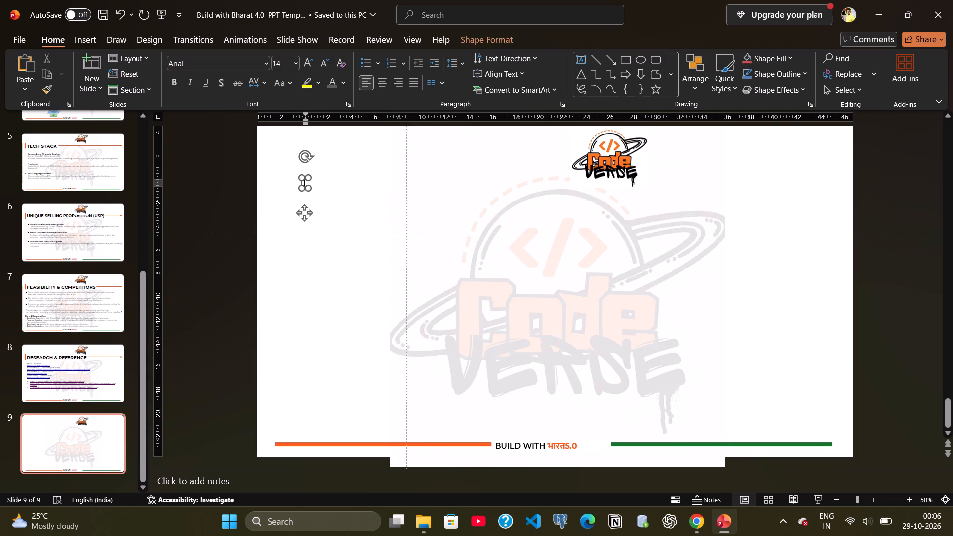
left_click_drag(310, 188, 507, 375)
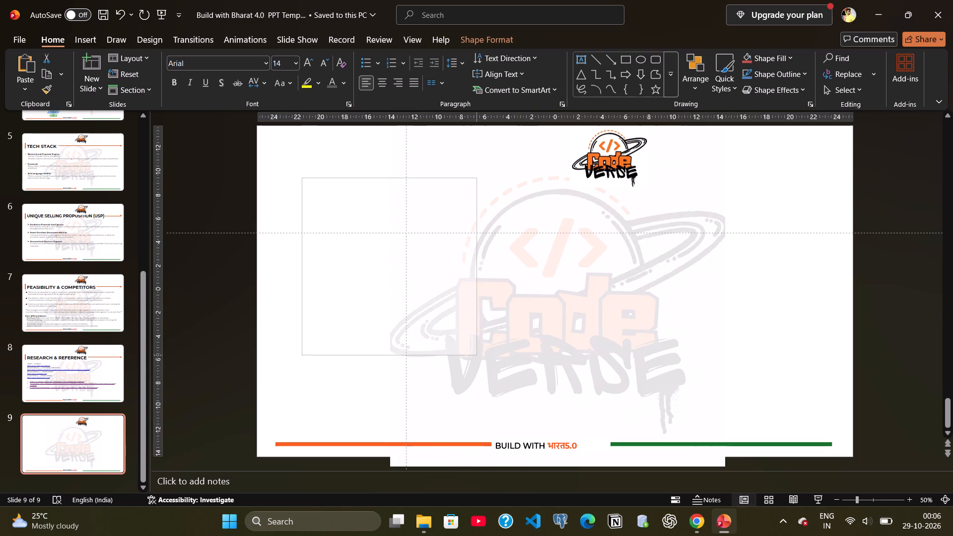
left_click_drag(507, 375, 740, 413)
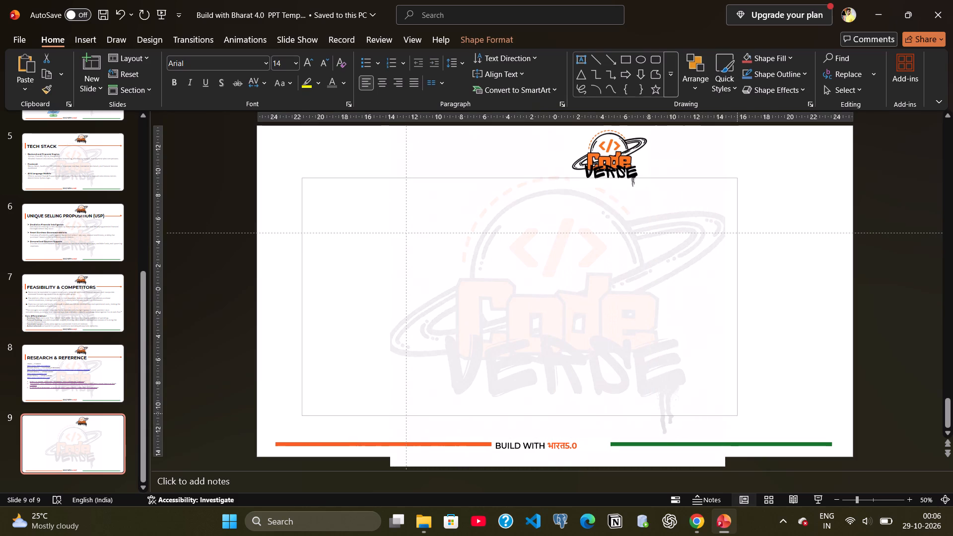
left_click_drag(740, 413, 806, 393)
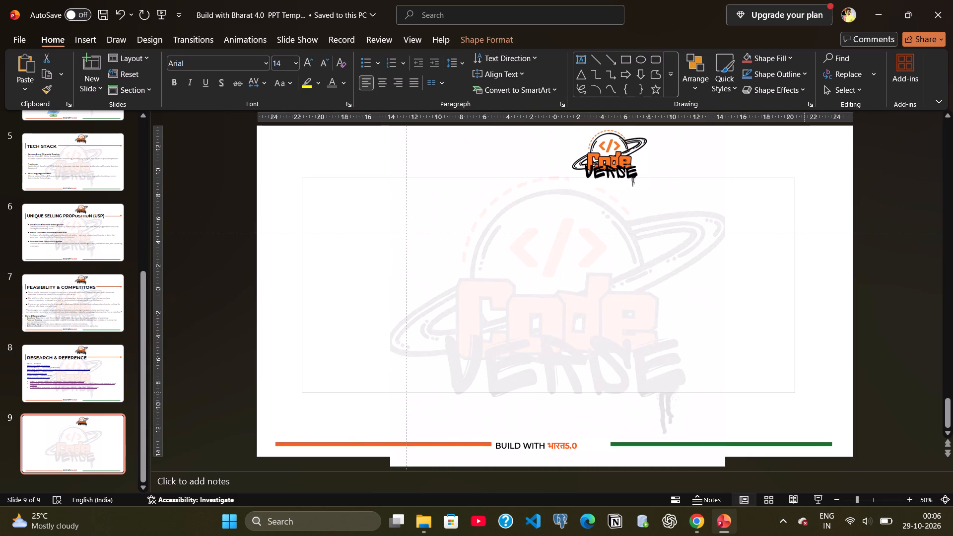
left_click_drag(806, 393, 835, 401)
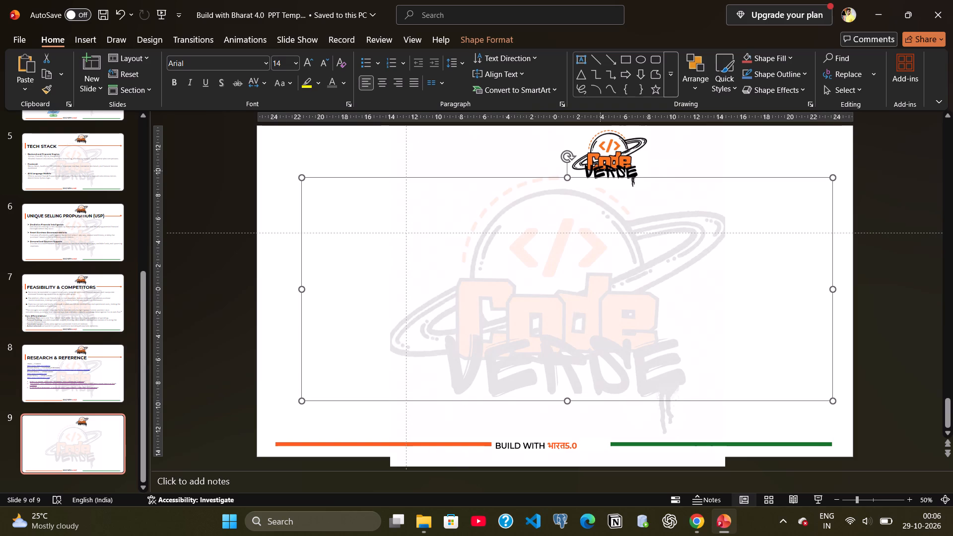
left_click_drag(580, 180, 582, 193)
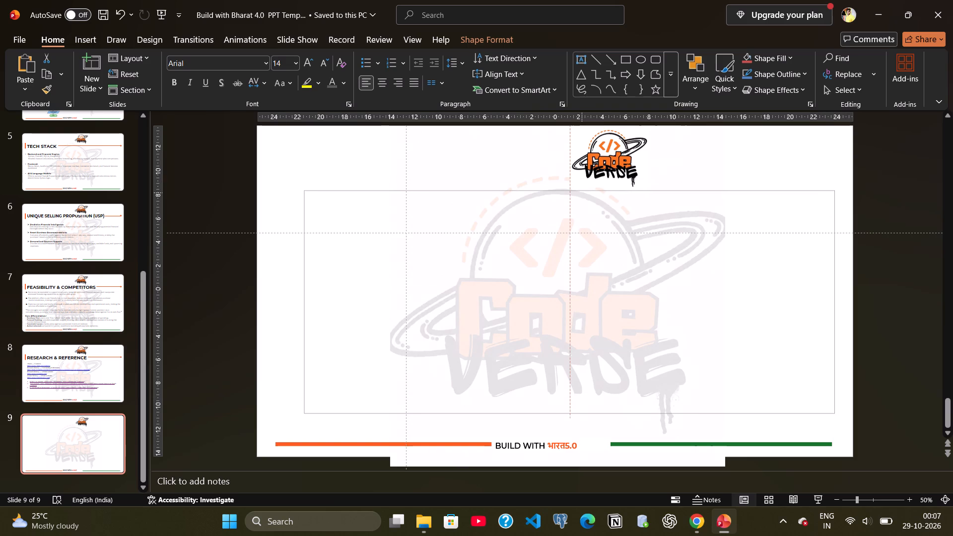
left_click_drag(582, 193, 566, 193)
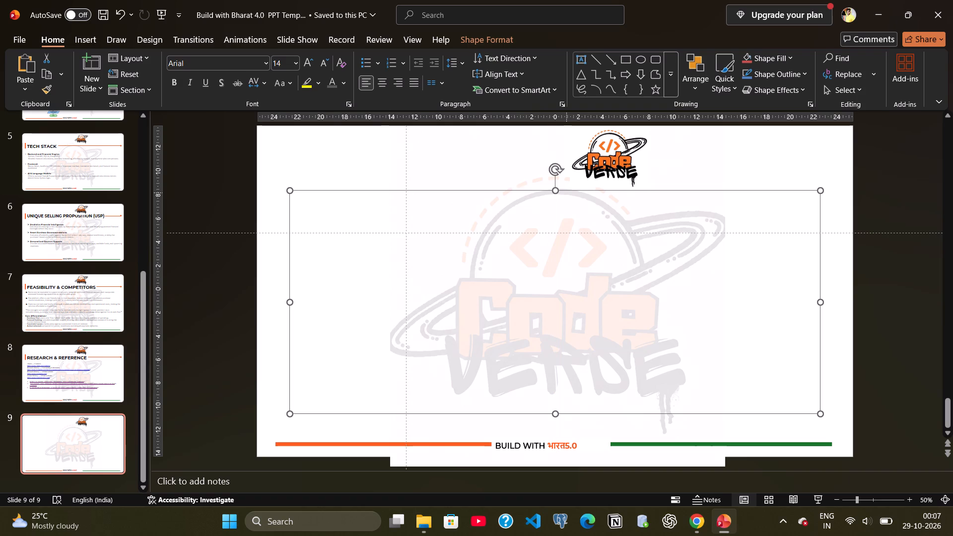
left_click(332, 218)
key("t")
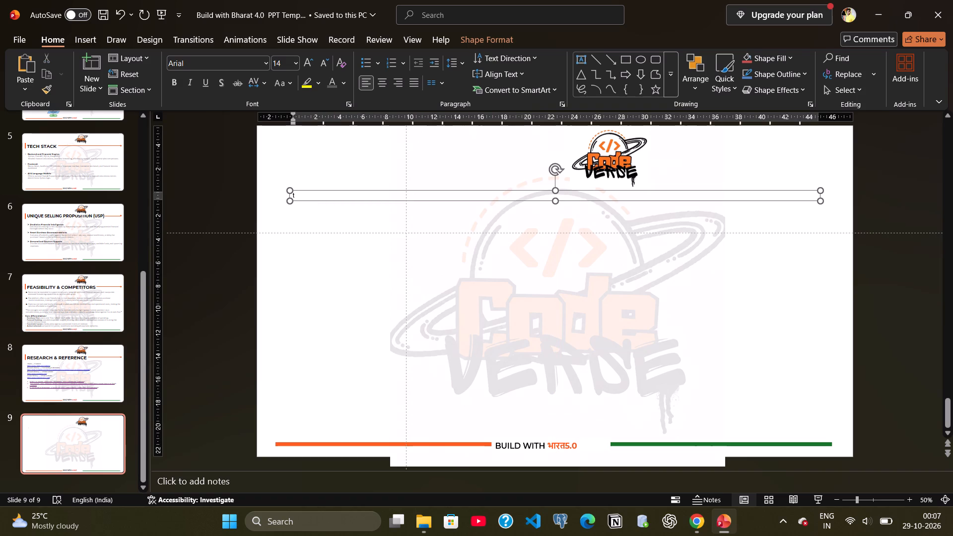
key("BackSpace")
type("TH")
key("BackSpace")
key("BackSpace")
Enter THANK YOU! in the new text box at font size 54.
left_click(293, 65)
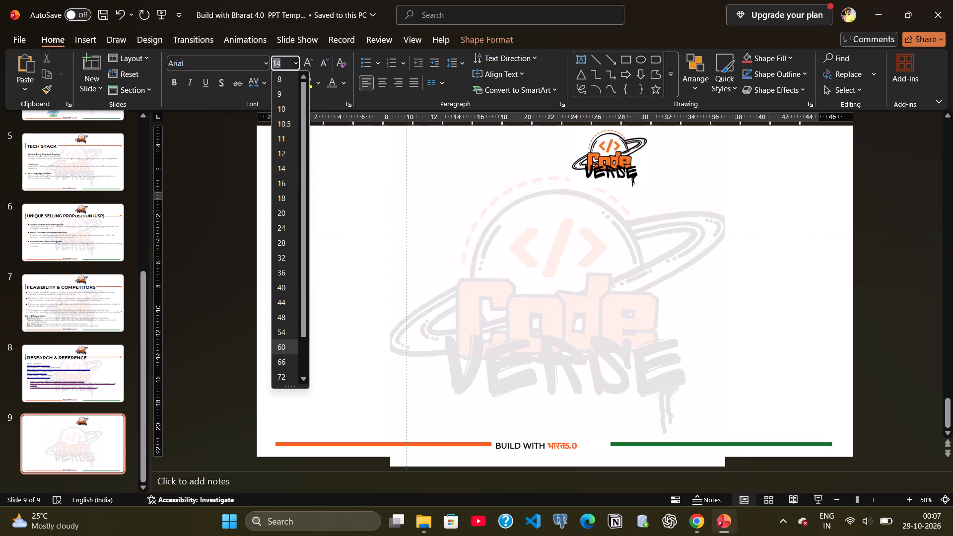
left_click(284, 329)
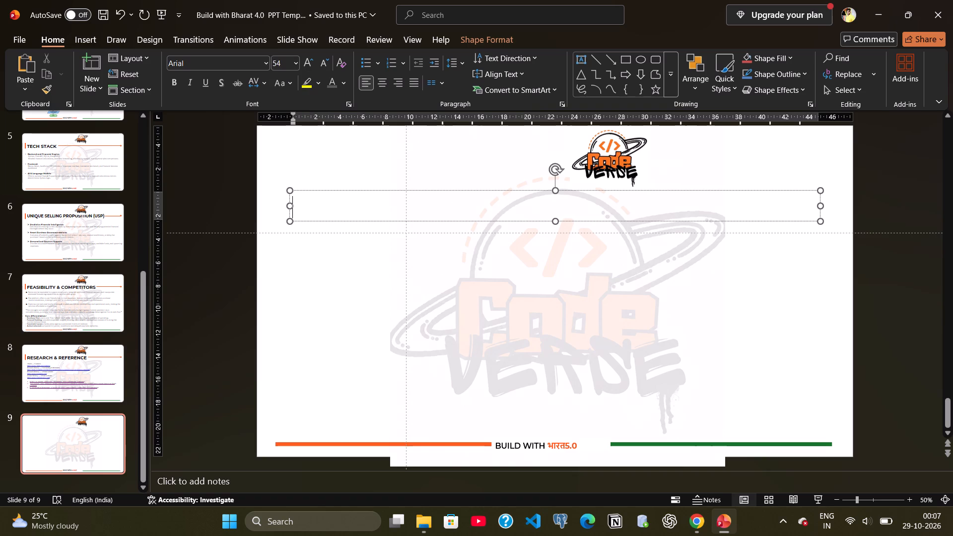
key("shift+t")
type("HA")
type("NL")
key("BackSpace")
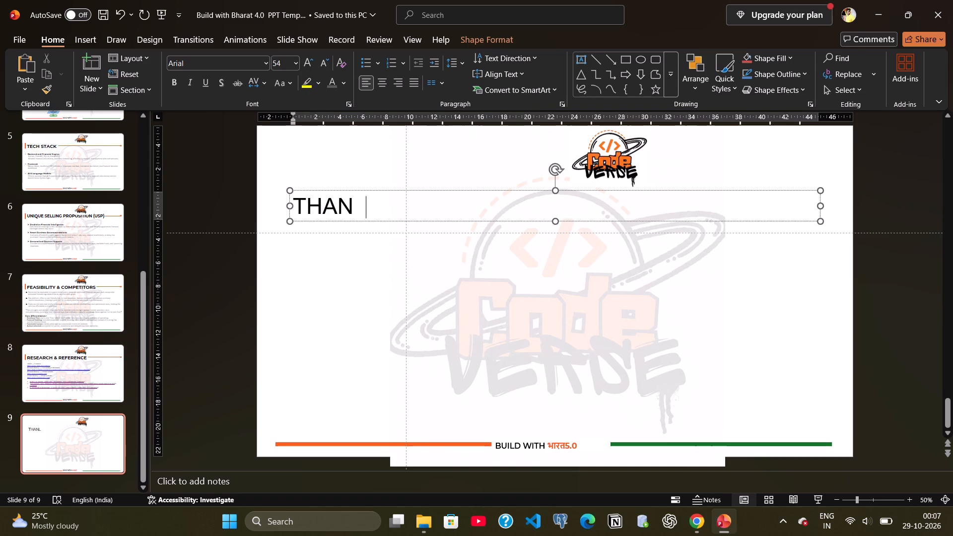
key("shift+k")
key("space")
key("shift+y")
type("OY")
key("BackSpace")
key("shift+u")
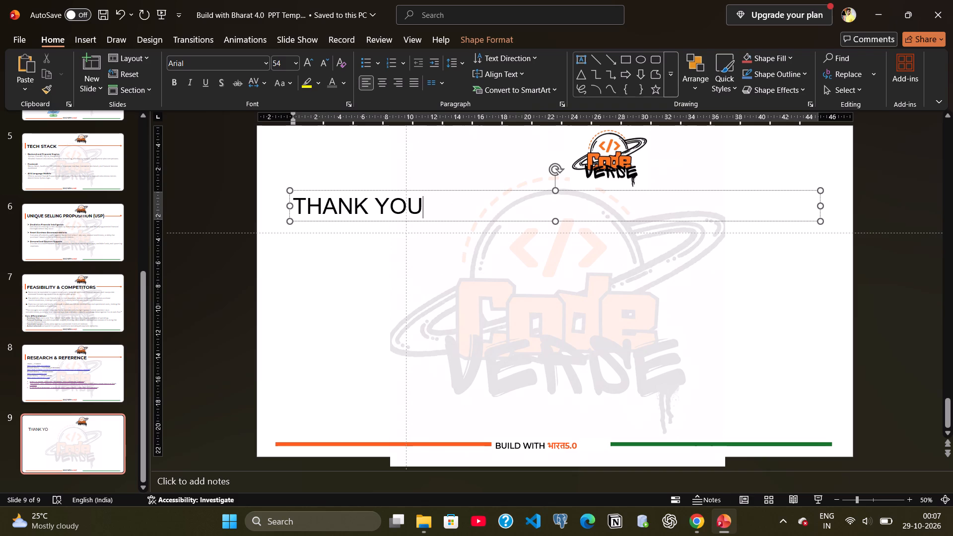
key("shift+exclam")
Narrow the THANK YOU! text box until it is slightly wider than its single line of text.
left_click_drag(820, 207, 440, 207)
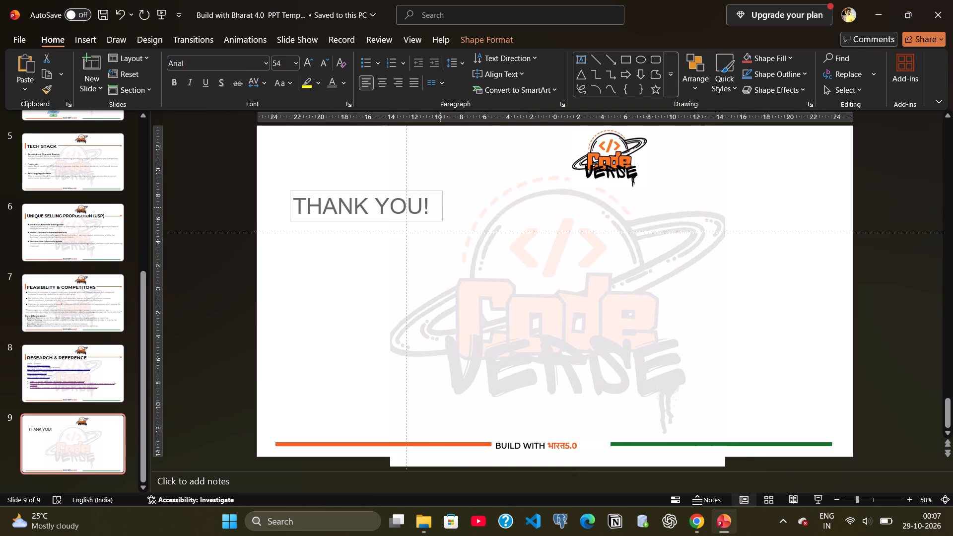
left_click_drag(440, 207, 433, 209)
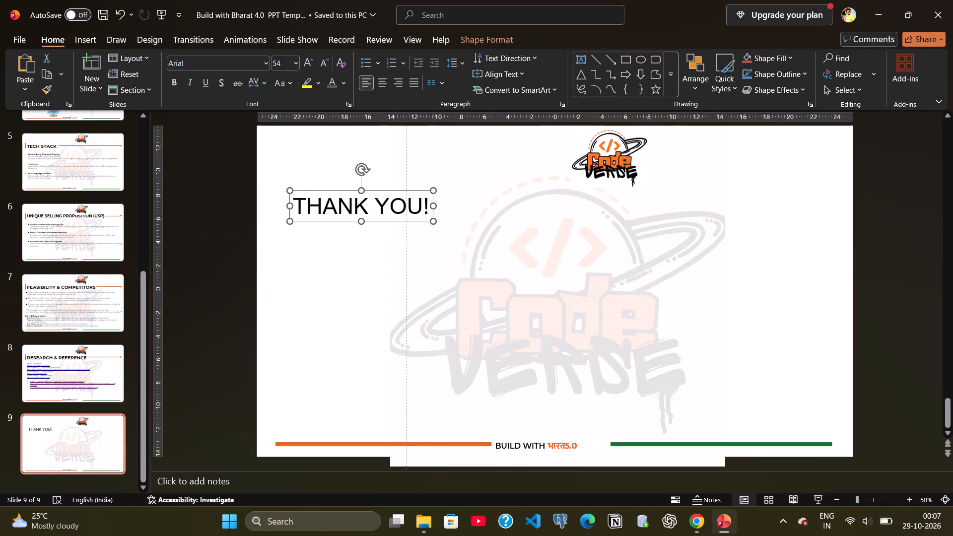
left_click_drag(434, 223, 463, 262)
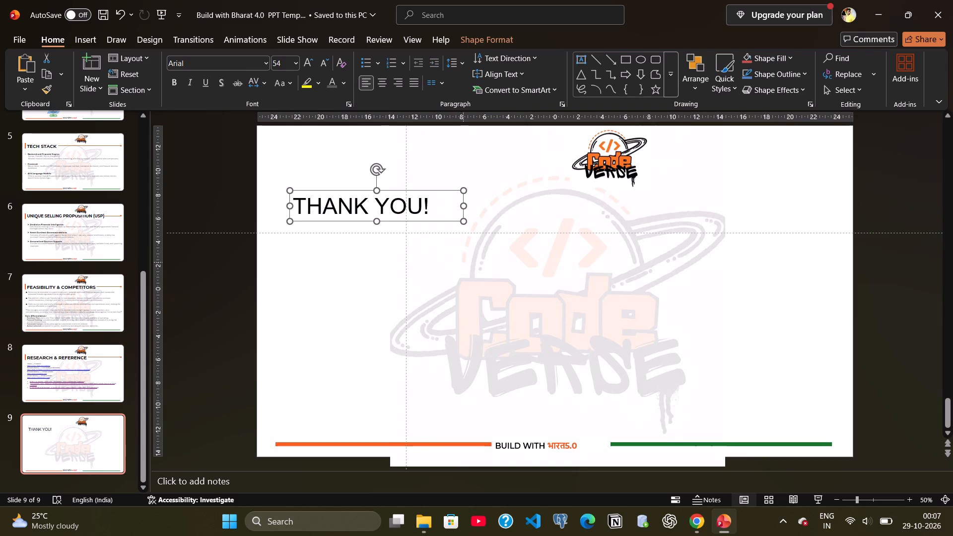
Set the THANK YOU! text to font size 96 and widen its box until the message fits on one line.
left_click(295, 62)
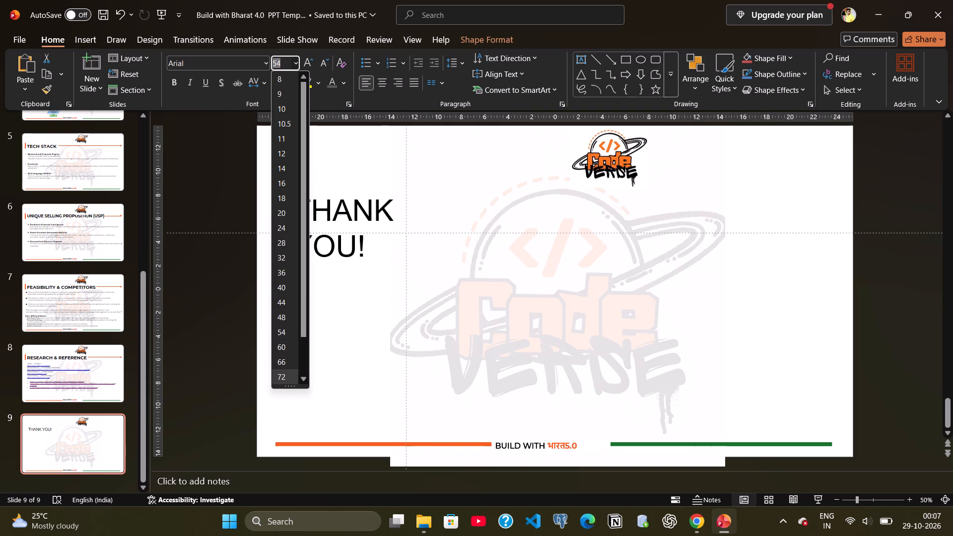
scroll(280, 373, "down", 1)
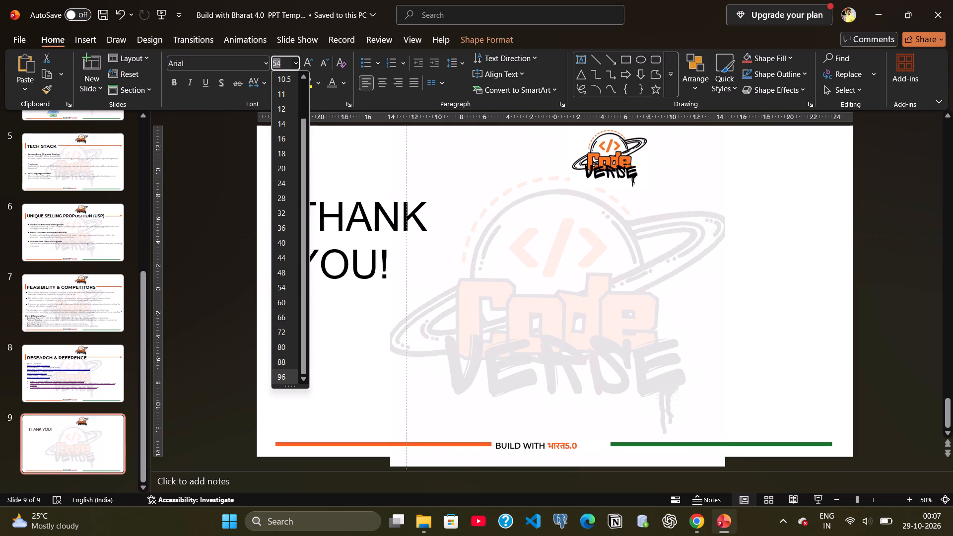
scroll(281, 350, "down", 3)
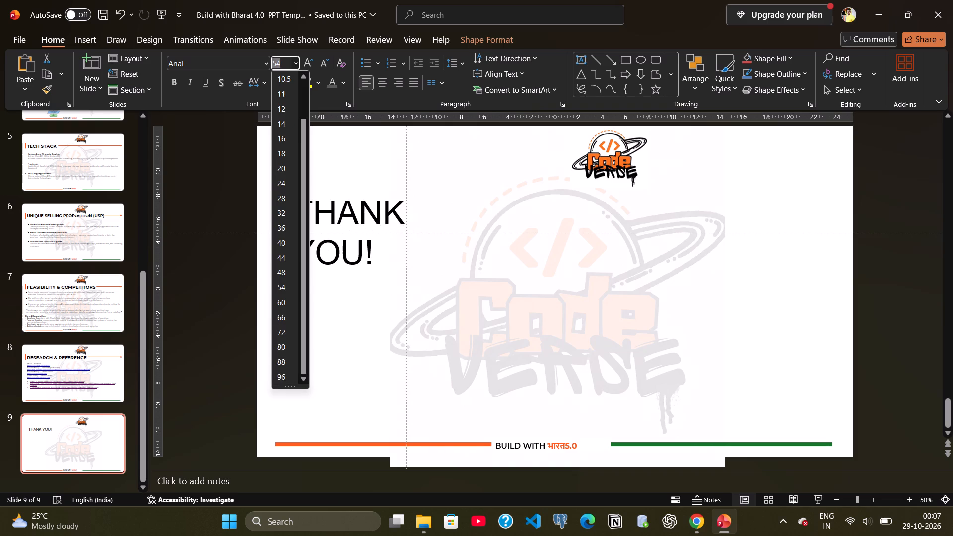
left_click(283, 378)
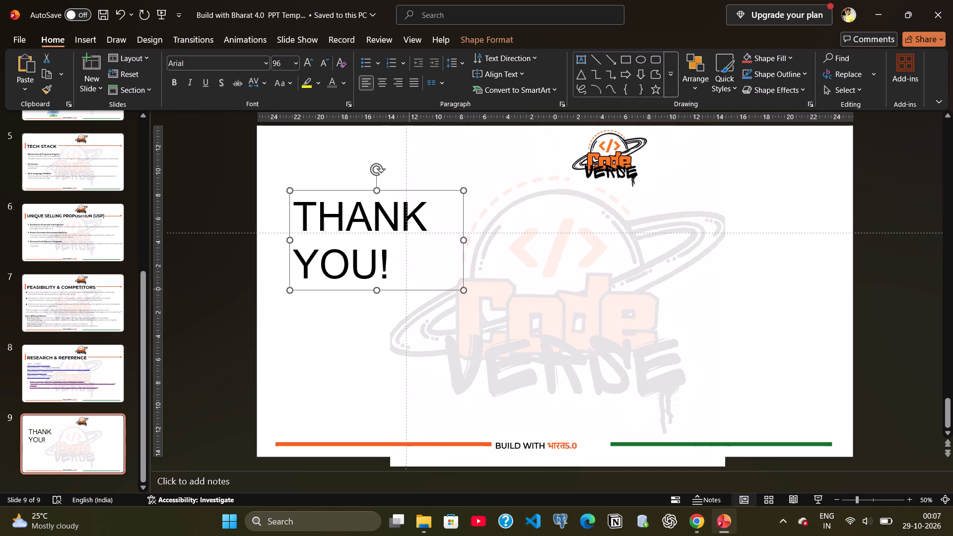
left_click_drag(463, 242, 535, 260)
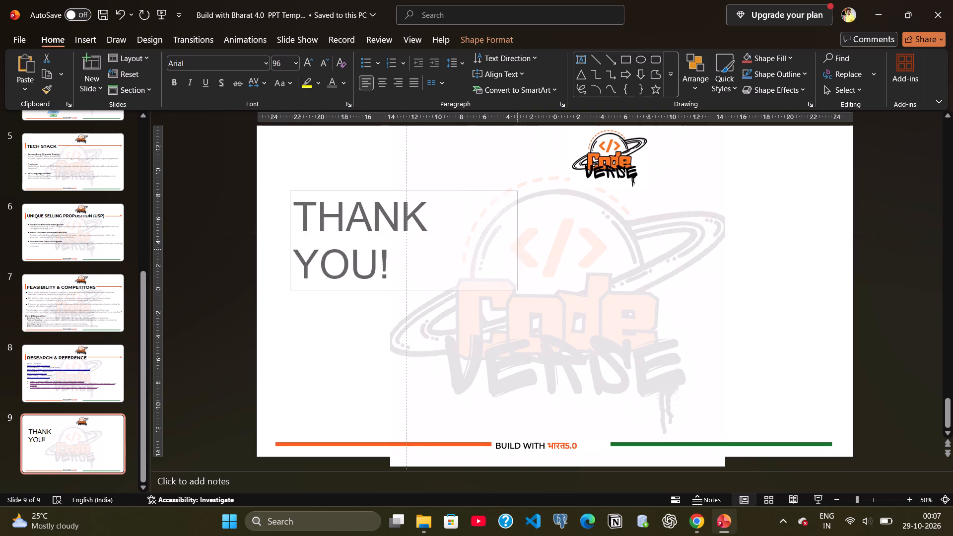
left_click_drag(535, 260, 654, 276)
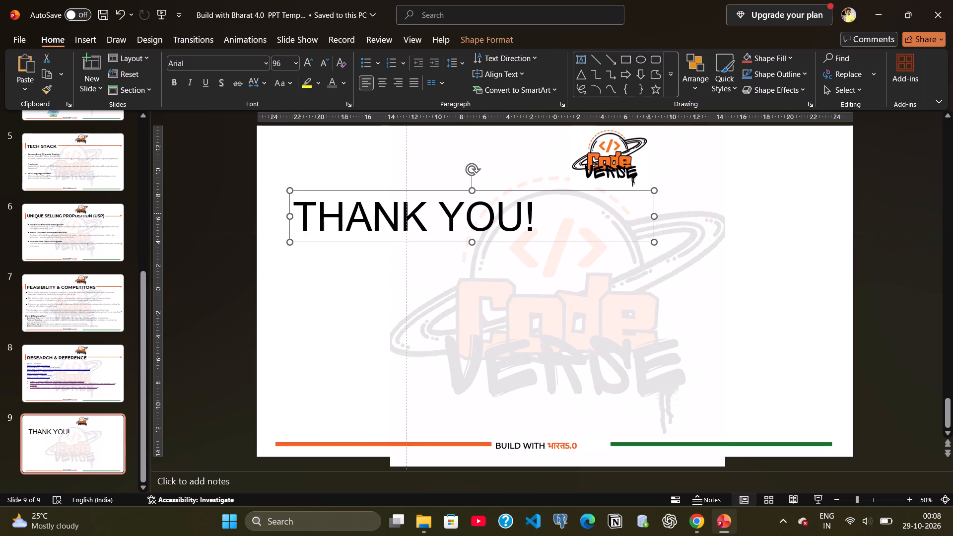
Move the THANK YOU! text box towards the middle of slide 9 and narrow it to fit the line closely.
left_click_drag(579, 213, 699, 255)
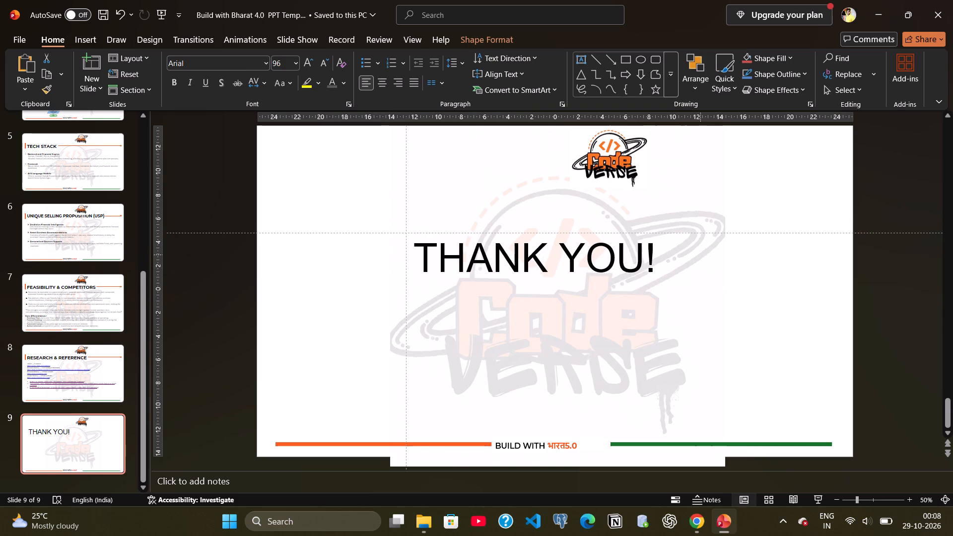
left_click_drag(699, 255, 699, 255)
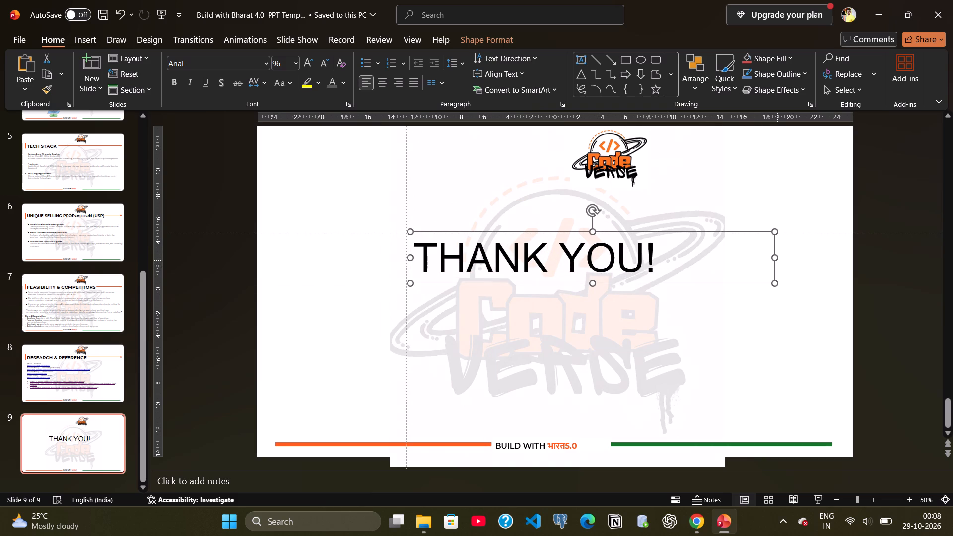
left_click_drag(775, 257, 660, 261)
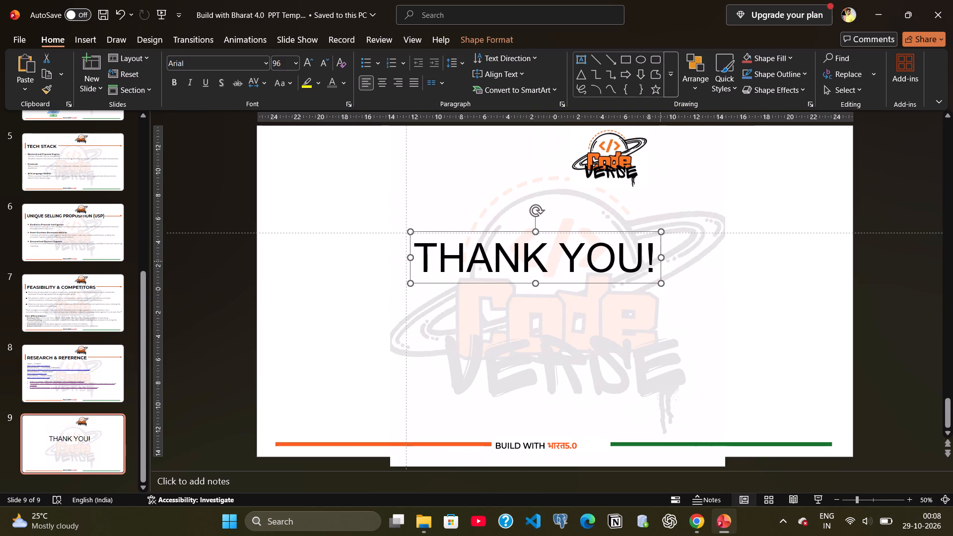
Split the message onto two lines, with YOU! indented by two spaces beneath THANK.
left_click(559, 252)
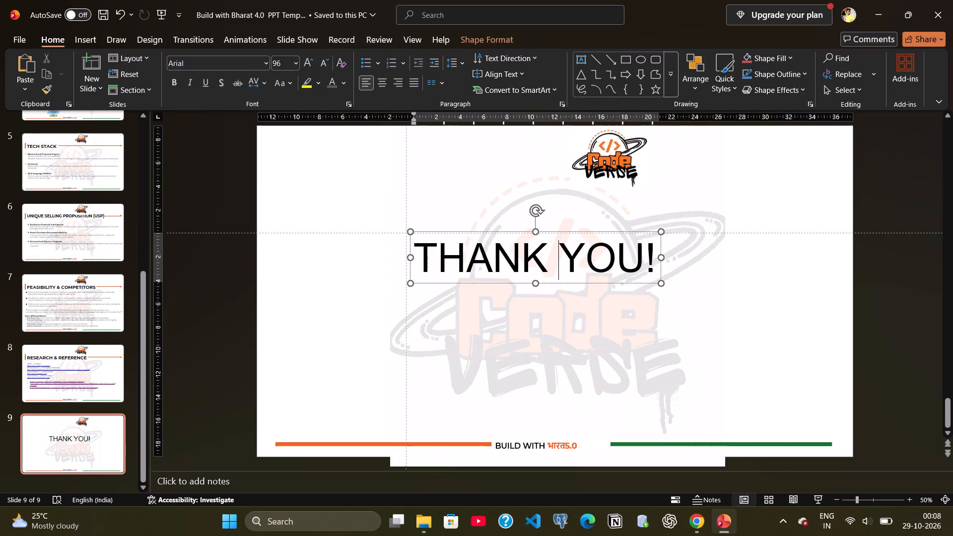
key("Return")
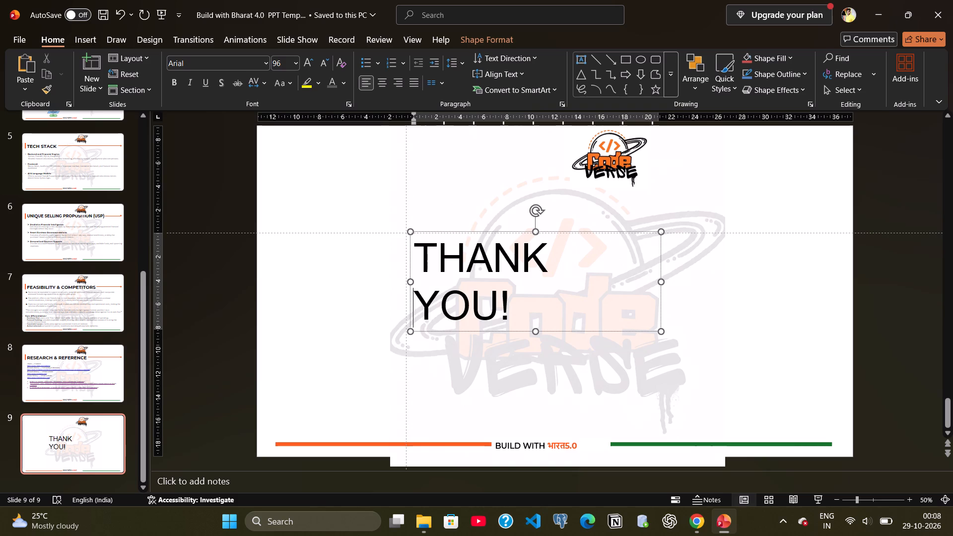
key("space")
key("space")
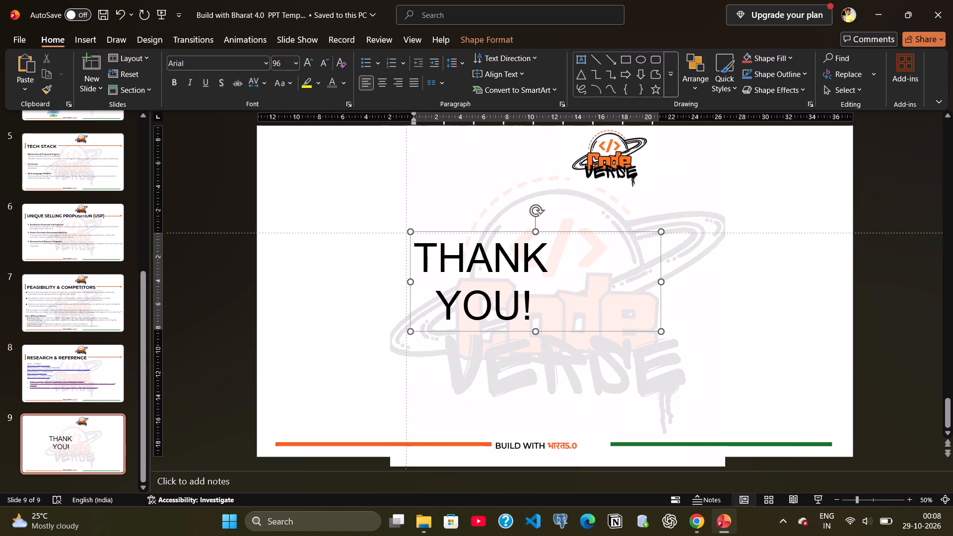
Narrow the text box to fit the two-line message and move it slightly to the right on the slide.
left_click_drag(663, 282, 597, 278)
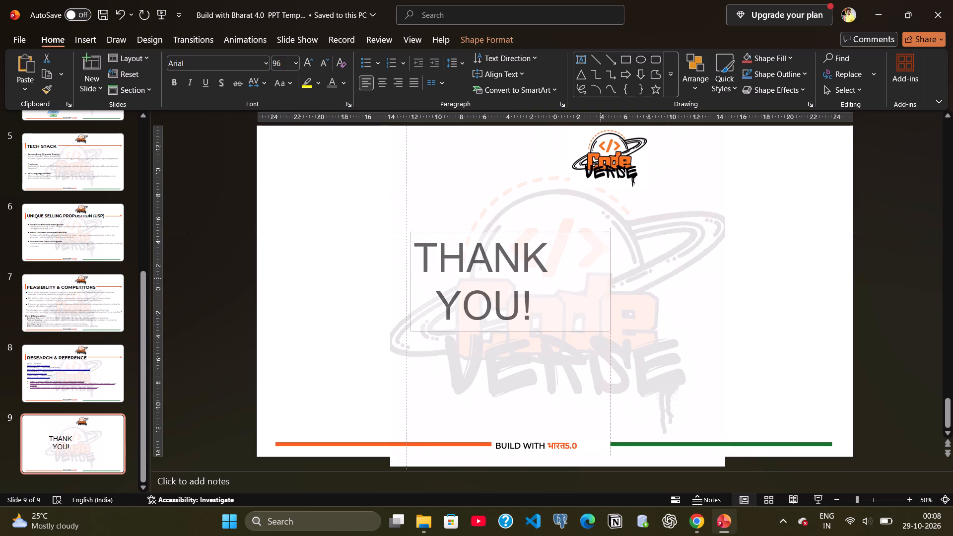
left_click_drag(597, 278, 560, 276)
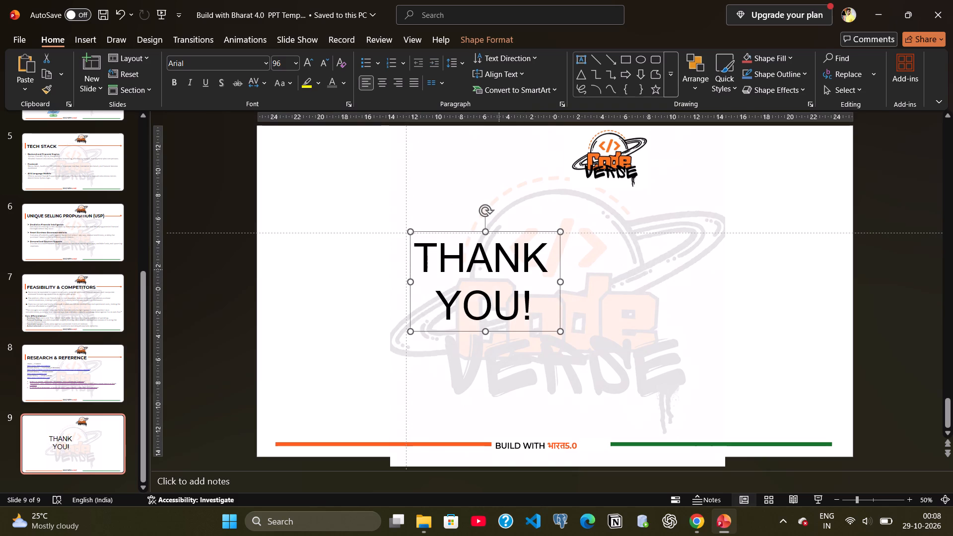
left_click_drag(558, 250, 582, 252)
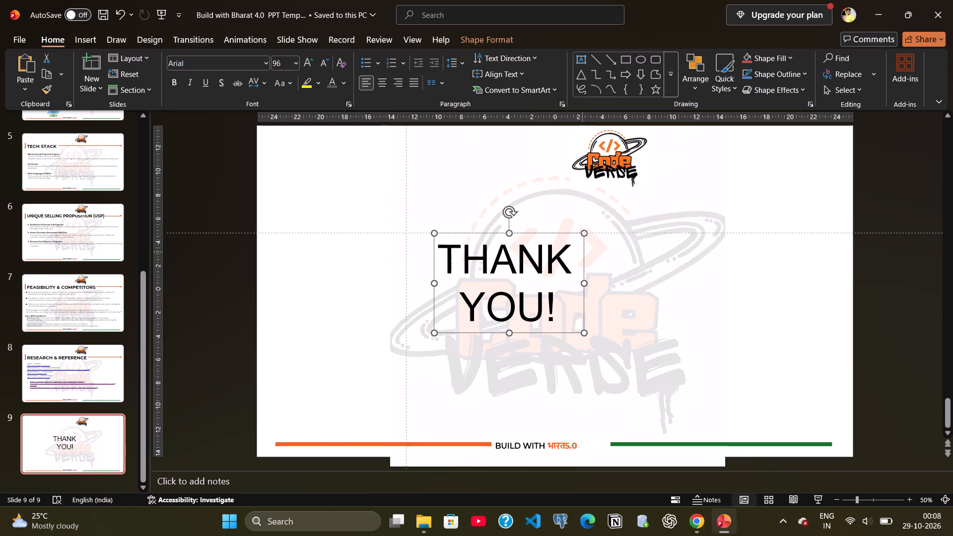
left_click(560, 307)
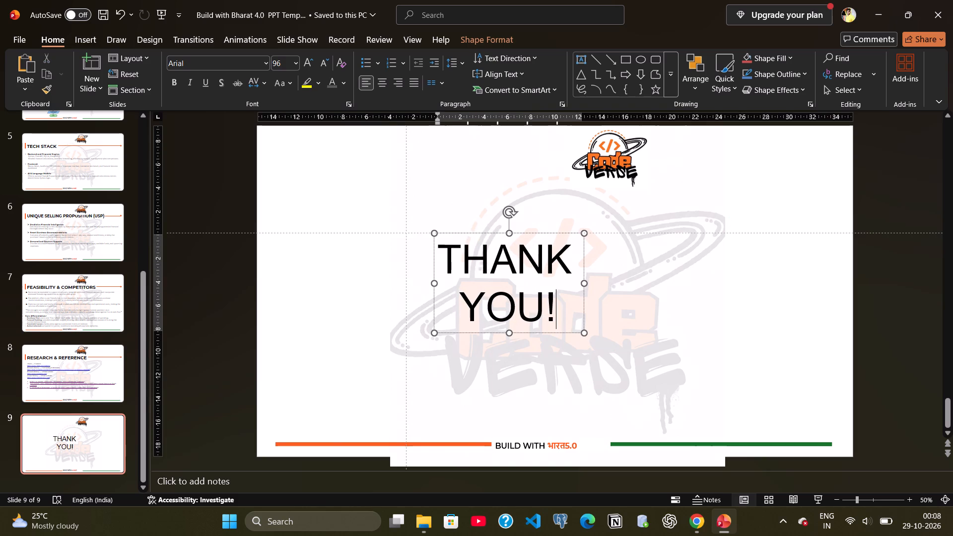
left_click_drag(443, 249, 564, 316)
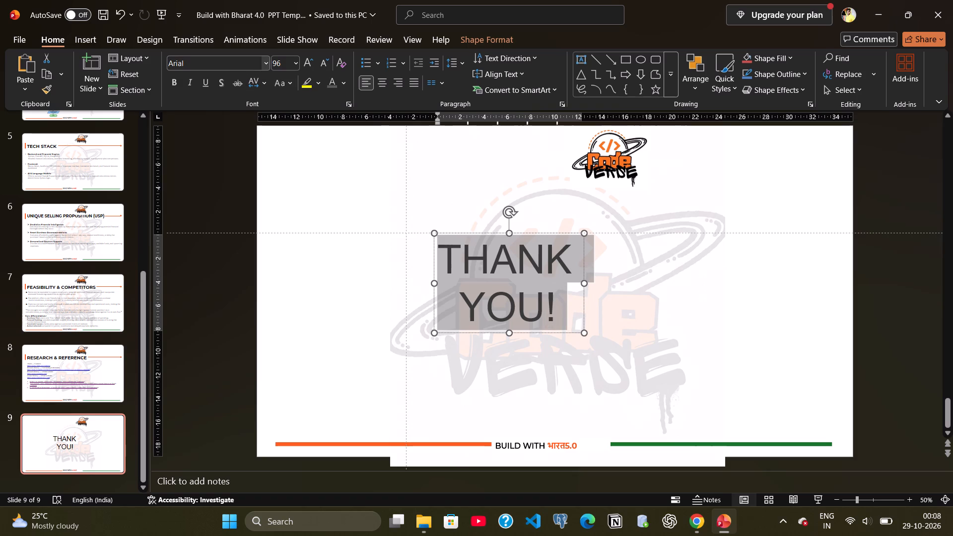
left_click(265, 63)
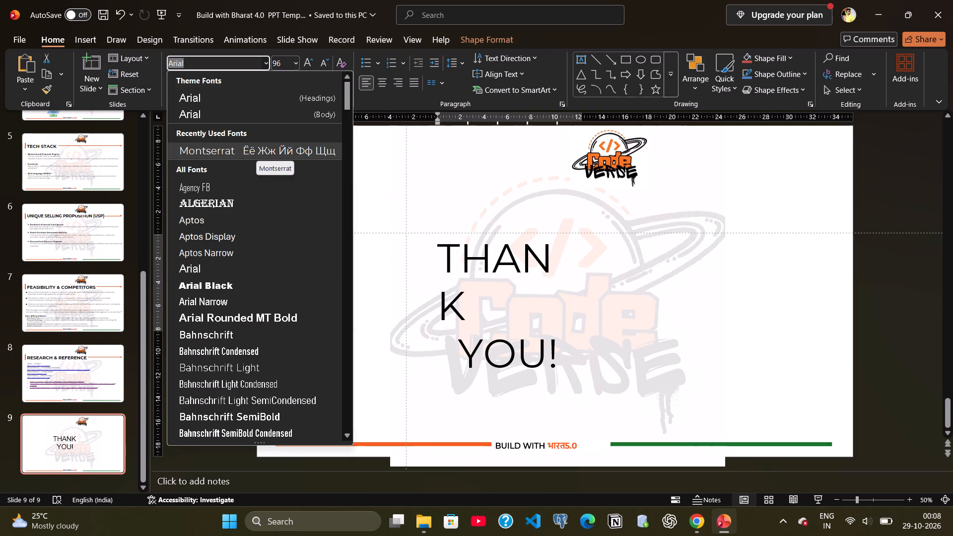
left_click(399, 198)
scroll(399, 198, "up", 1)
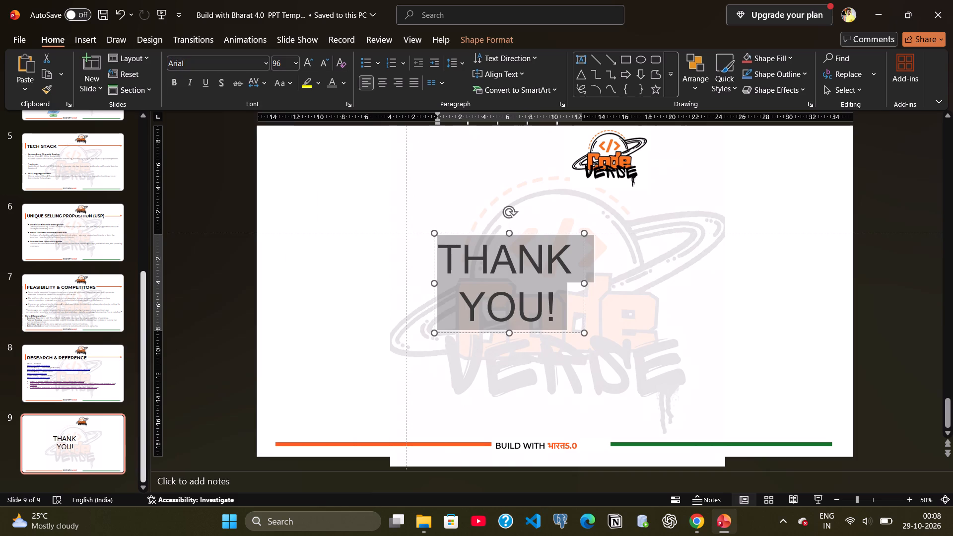
Copy the font name Montserrat from slide 8's RESEARCH & REFERENCE heading and apply it to the YNAB — Features line.
left_click(68, 382)
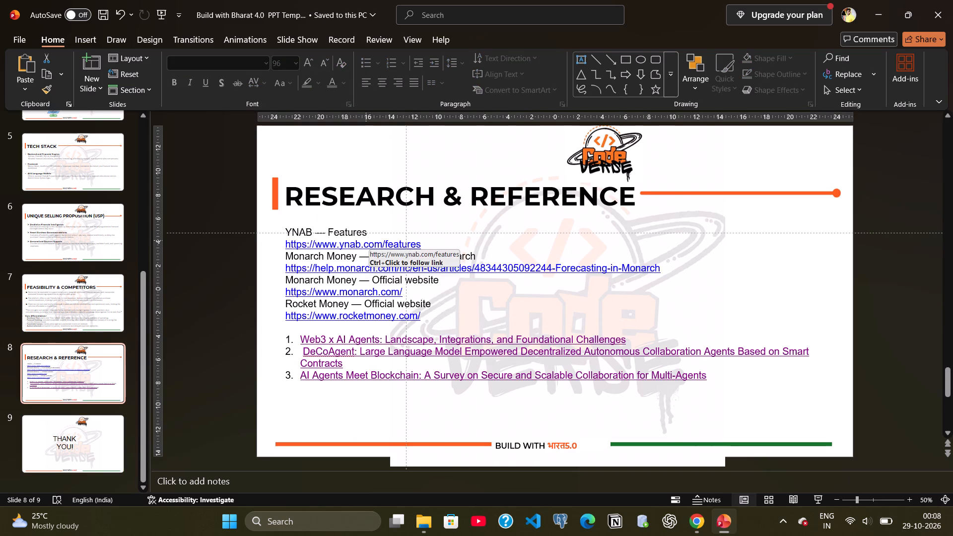
left_click(366, 239)
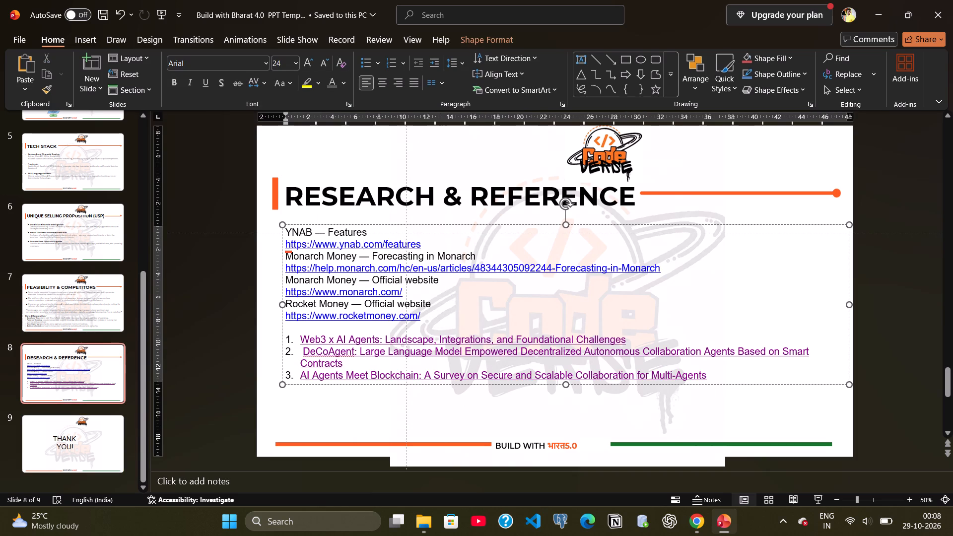
left_click(414, 203)
left_click(229, 67)
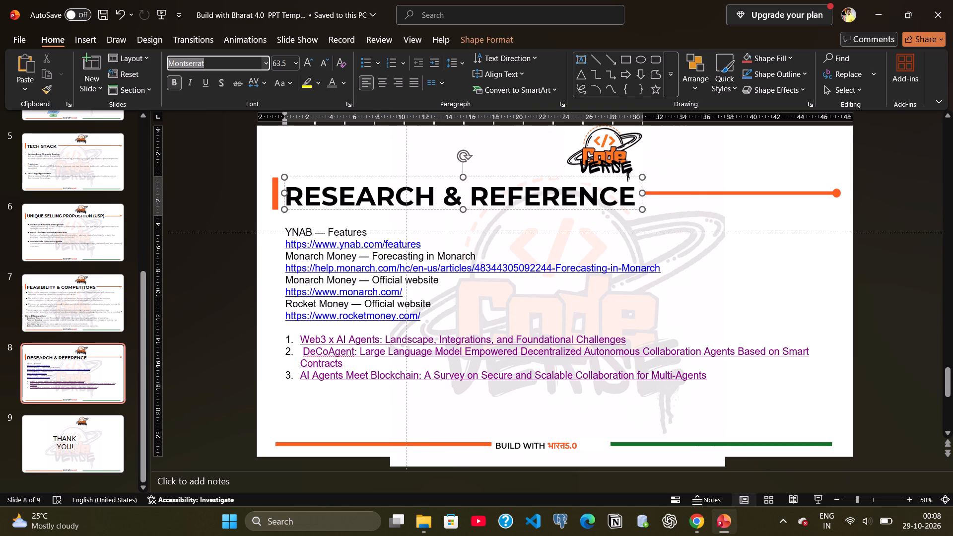
key("ctrl+c")
left_click_drag(288, 231, 371, 230)
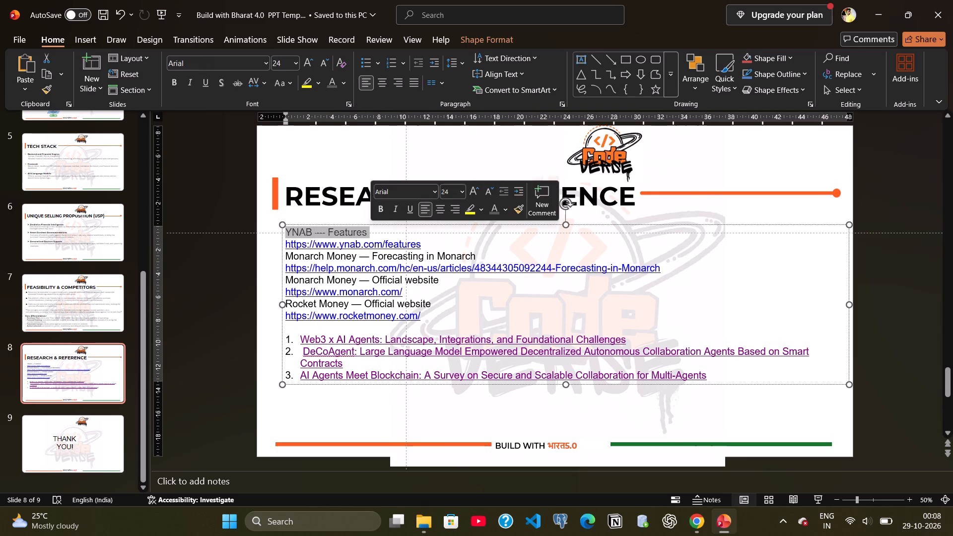
left_click(232, 66)
key("BackSpace")
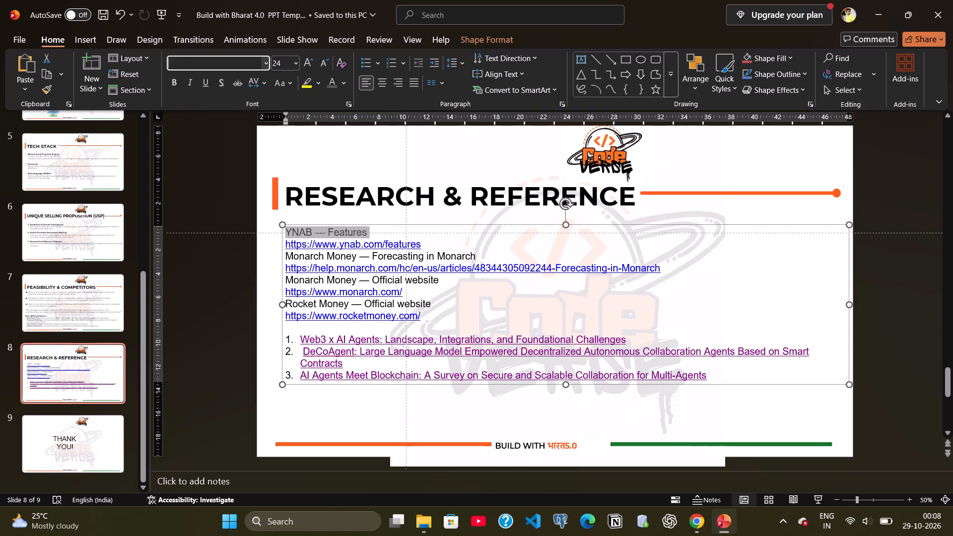
key("ctrl+v")
key("Return")
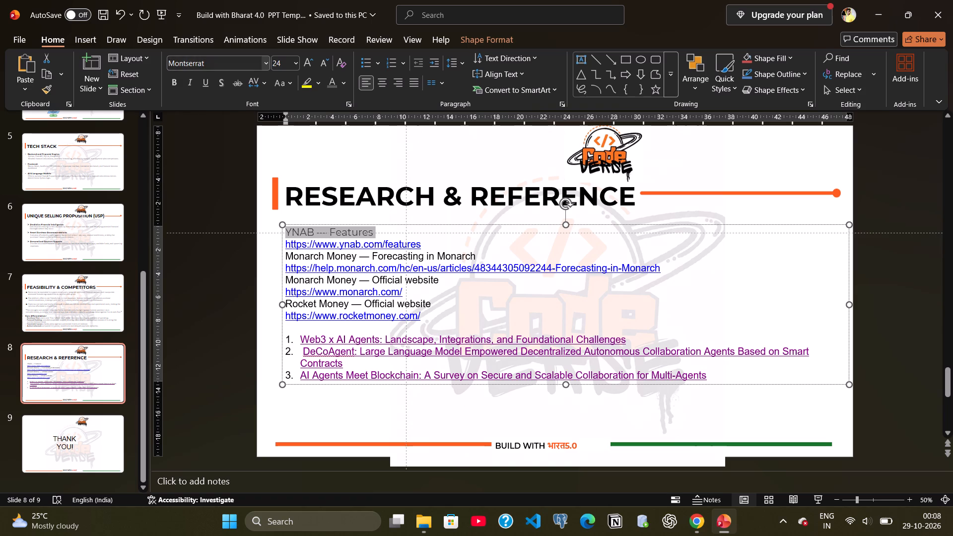
left_click(258, 288)
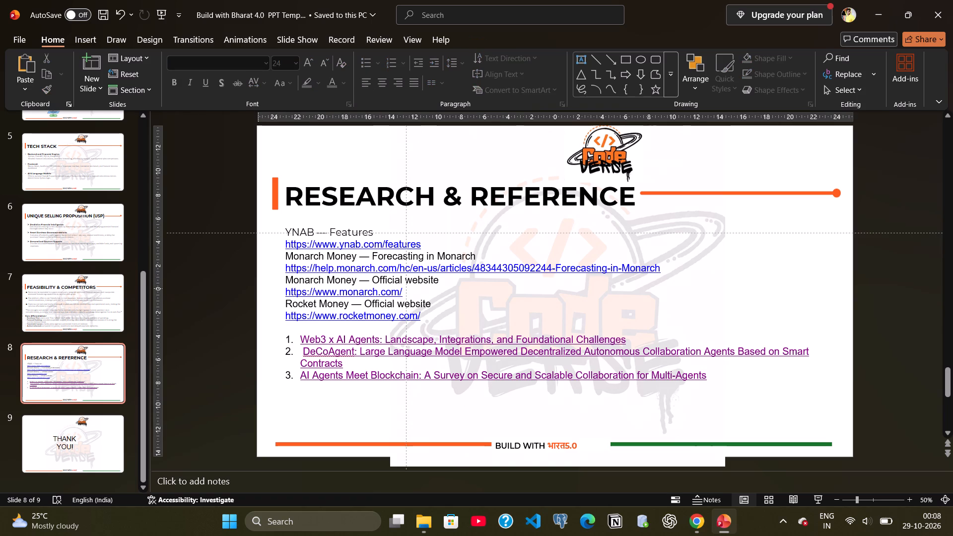
left_click(285, 243)
left_click_drag(285, 243, 353, 247)
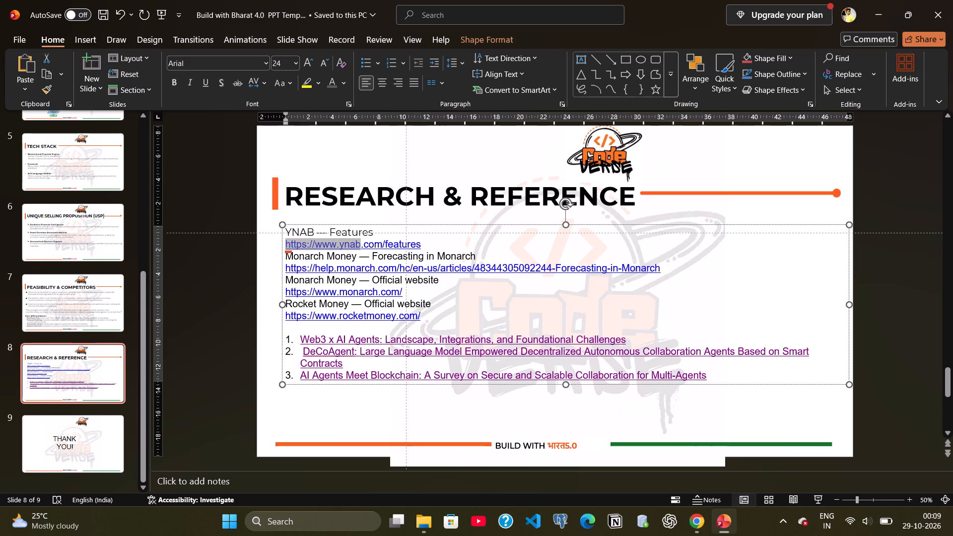
left_click_drag(353, 247, 425, 242)
left_click(224, 61)
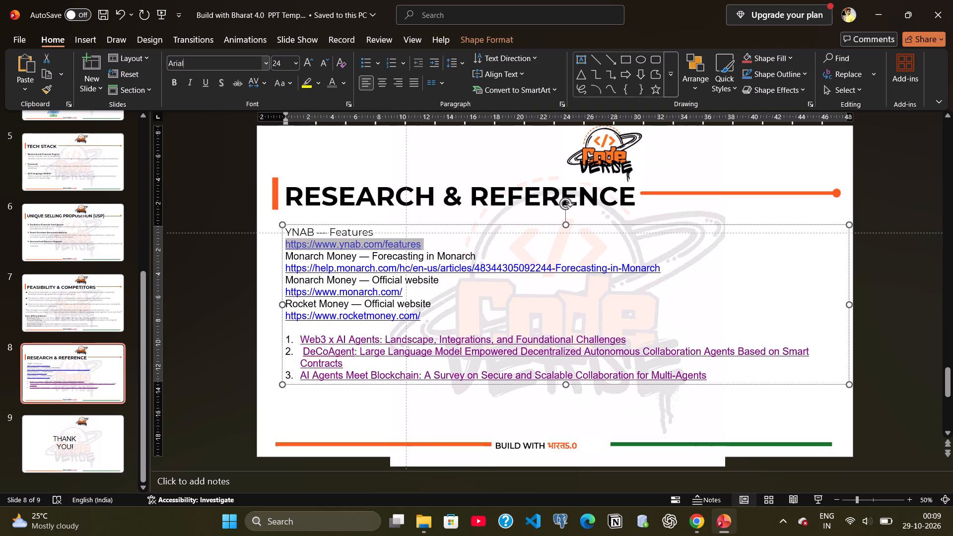
key("BackSpace")
key("ctrl+v")
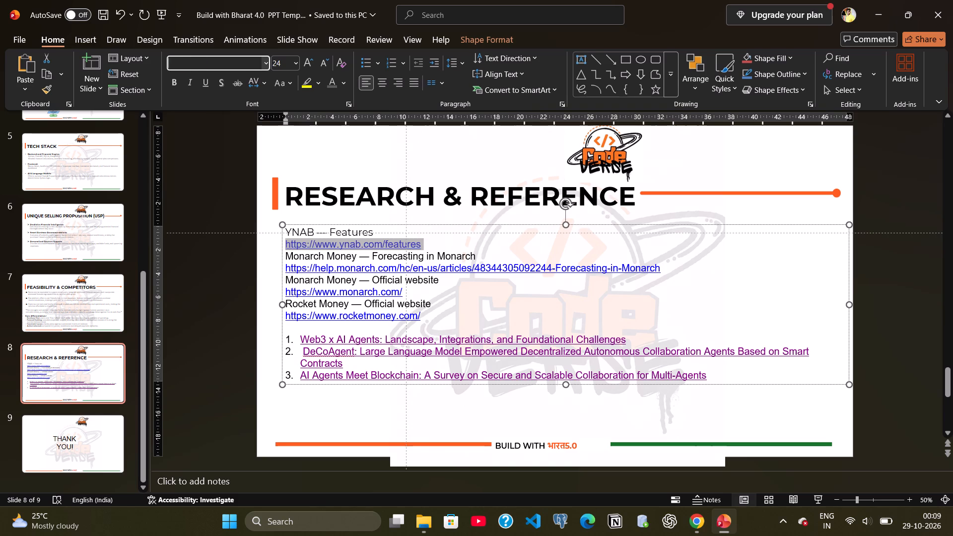
key("Return")
Change the remaining slide 8 text, from Monarch Money — Forecasting in Monarch through the third numbered reference, to Montserrat.
left_click(255, 258)
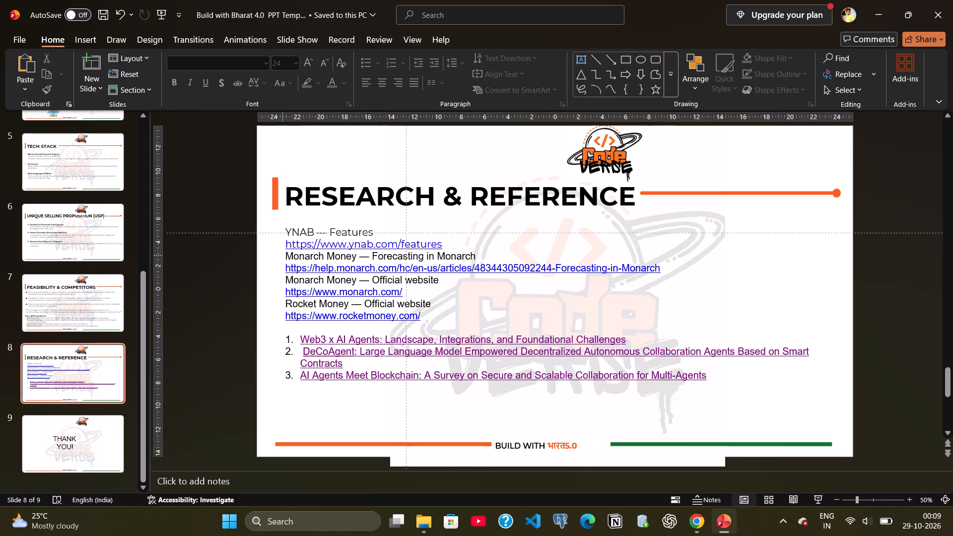
left_click_drag(287, 254, 462, 390)
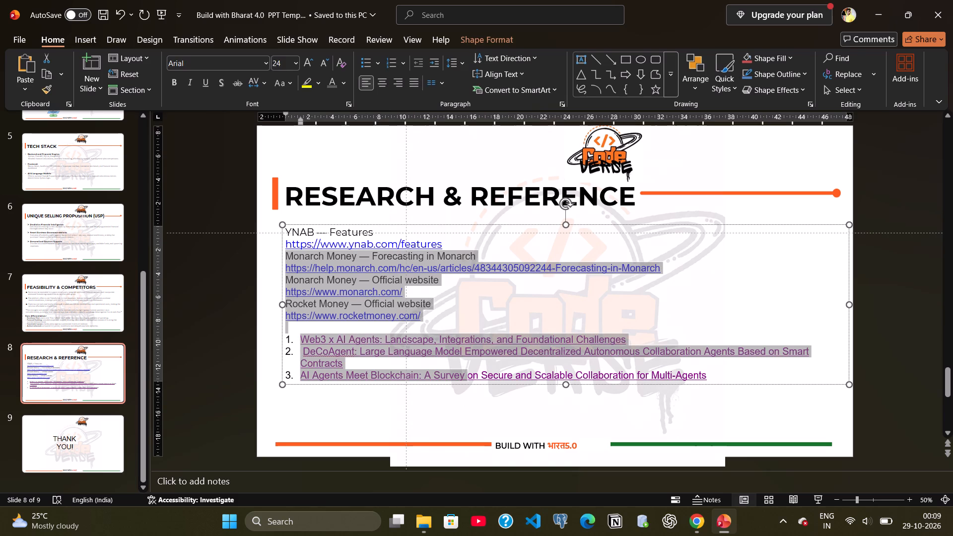
left_click_drag(462, 390, 676, 389)
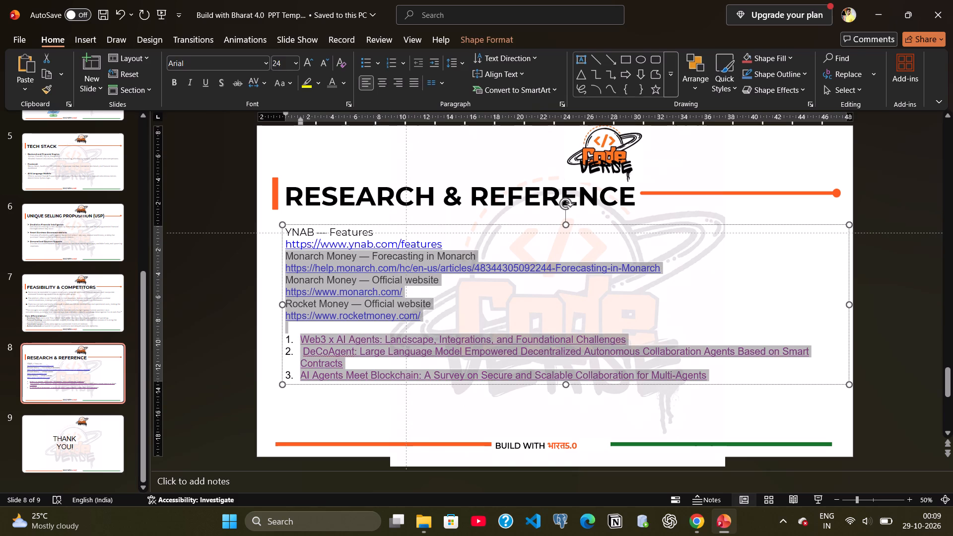
left_click_drag(676, 389, 704, 385)
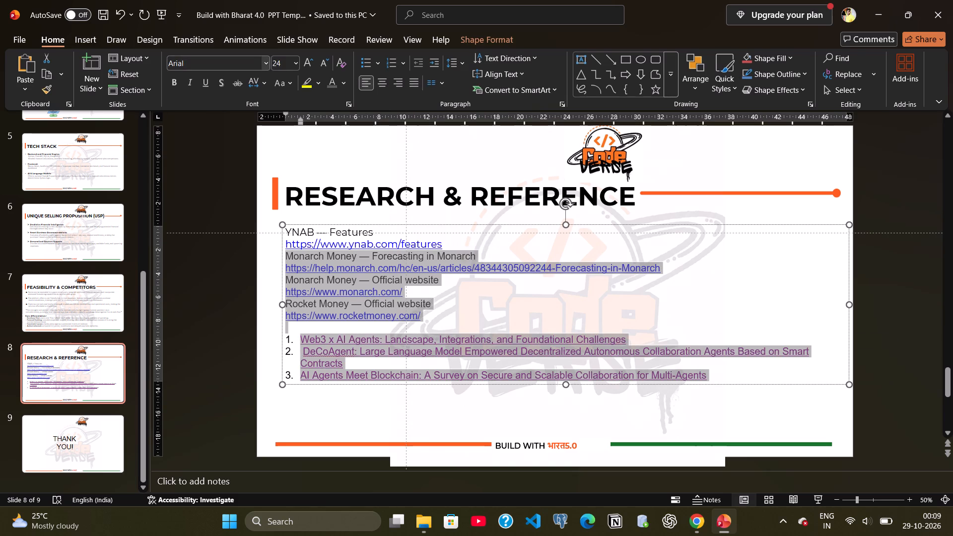
left_click(199, 60)
key("BackSpace")
key("ctrl+v")
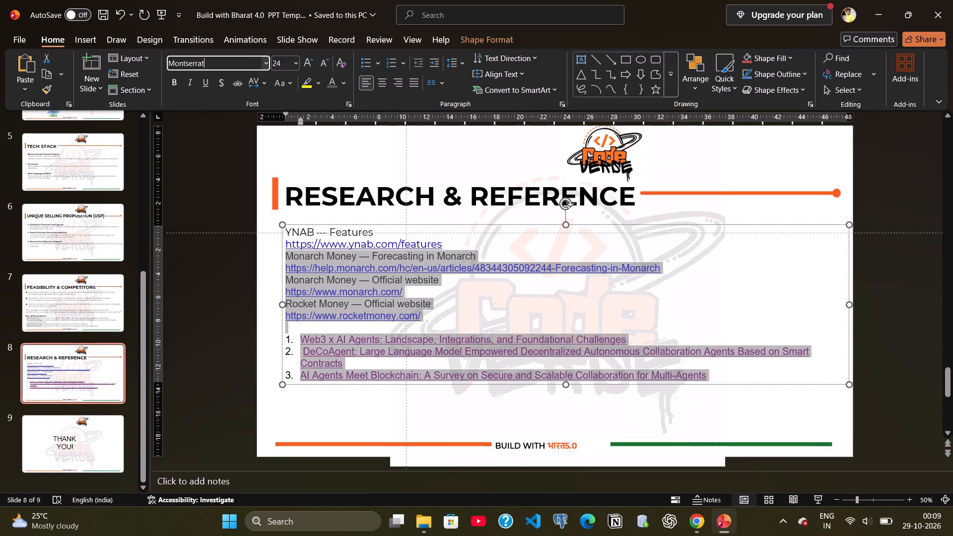
key("Return")
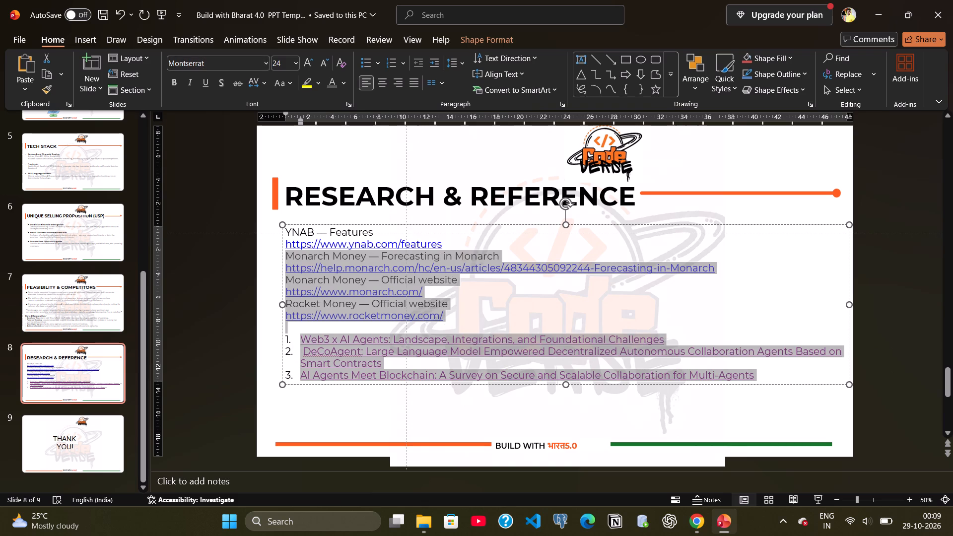
left_click(348, 426)
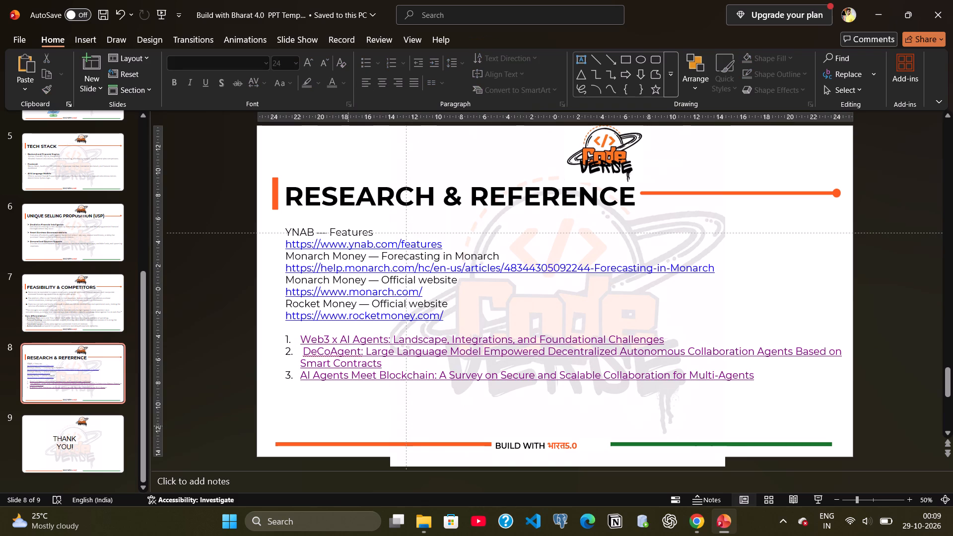
Remove the extra space before DeCoAgent in the second numbered reference on slide 8.
left_click(302, 352)
key("BackSpace")
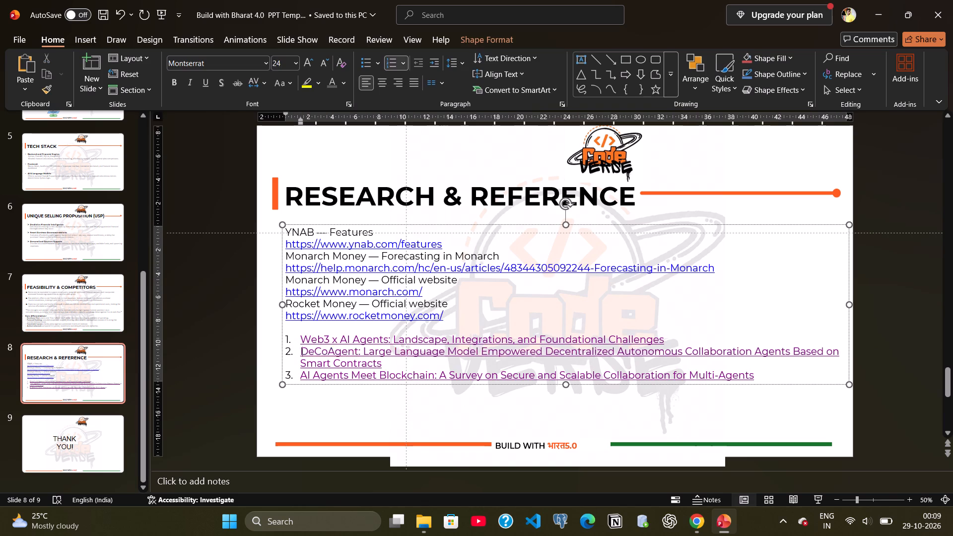
left_click(314, 427)
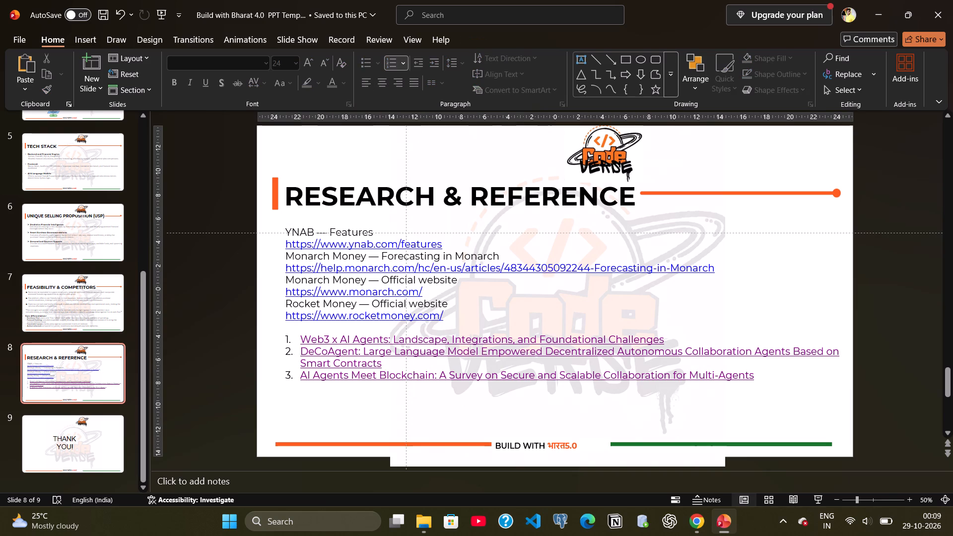
left_click(185, 395)
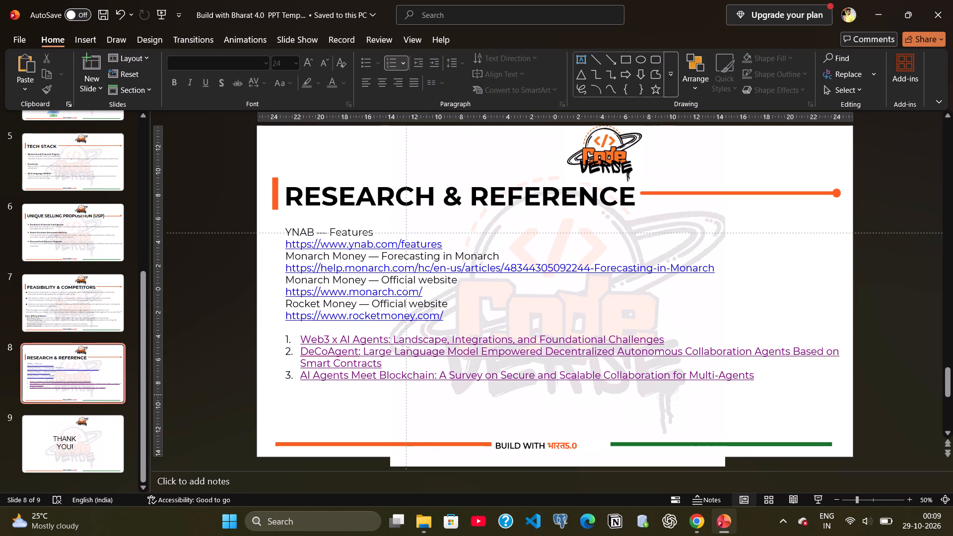
Change the font of the THANK YOU! text on slide 9 to Montserrat.
left_click(91, 445)
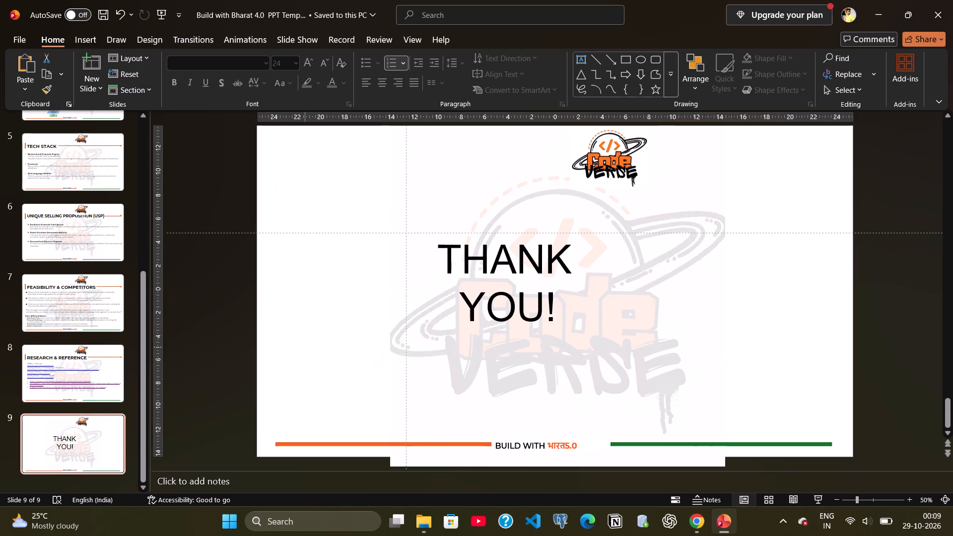
left_click_drag(443, 251, 708, 324)
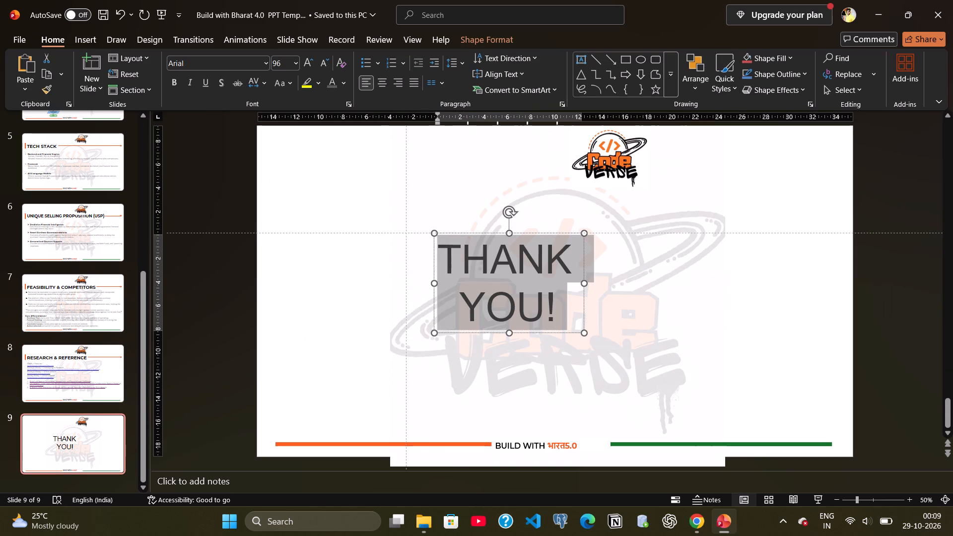
left_click(236, 64)
key("BackSpace")
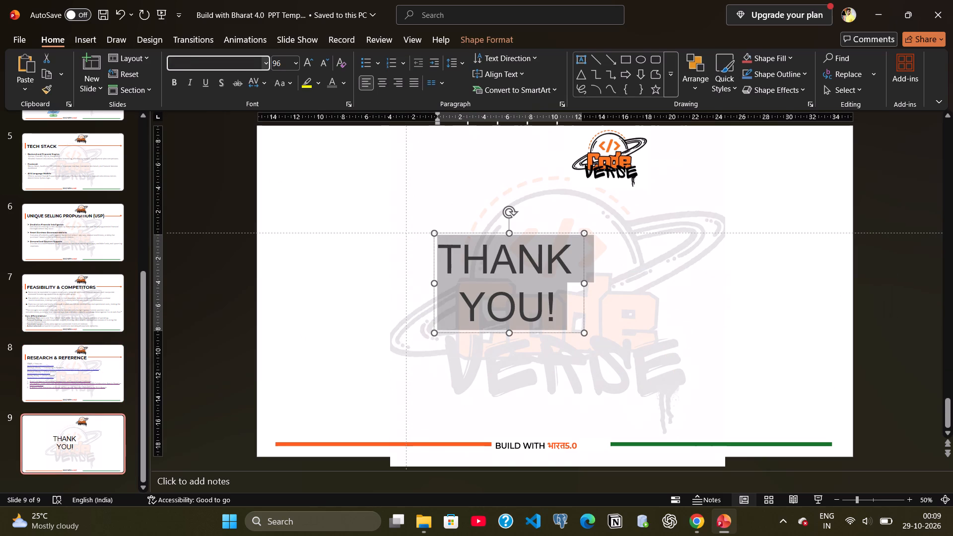
key("ctrl+v")
key("Return")
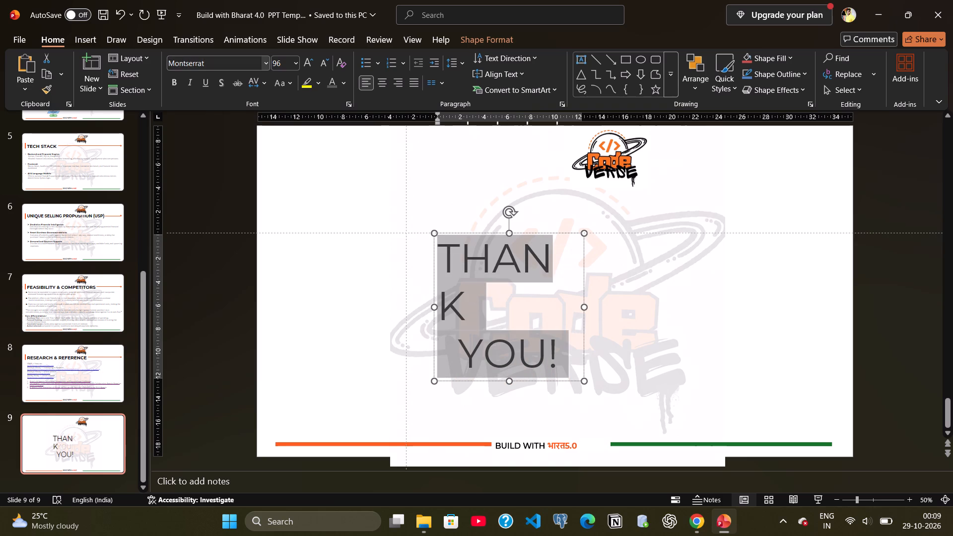
Widen the THANK YOU! text box on slide 9 so that THANK fits on one line.
left_click(502, 303)
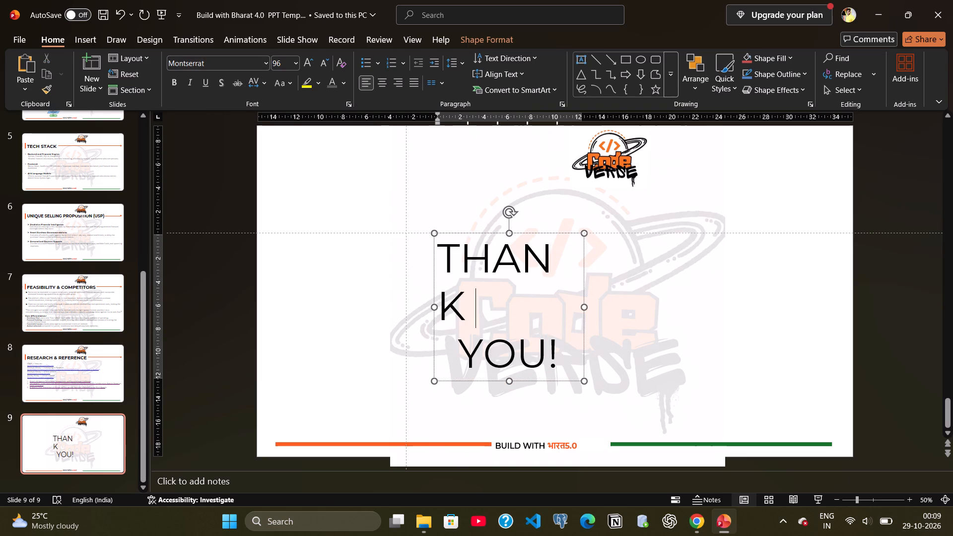
left_click_drag(585, 306, 636, 314)
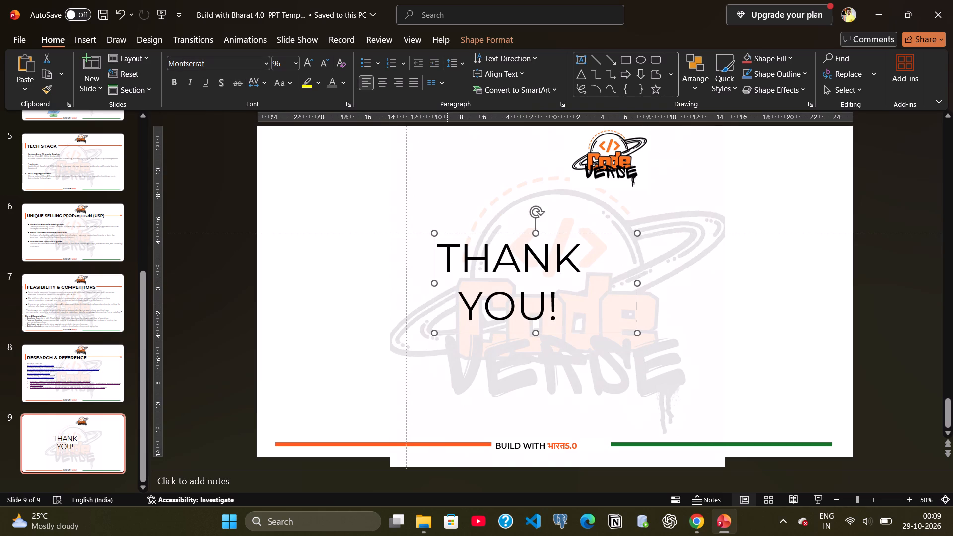
Indent YOU! by one more space beneath THANK.
left_click(465, 303)
key("space")
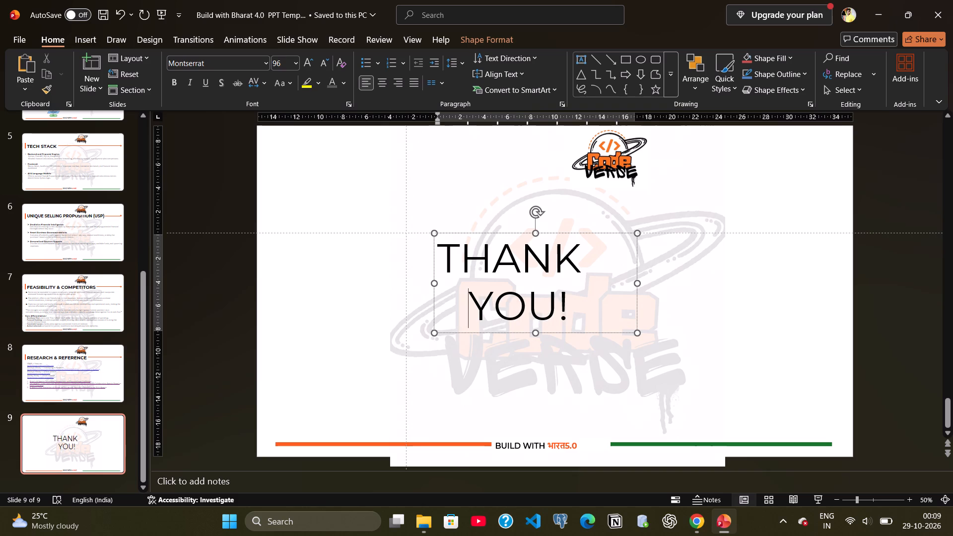
left_click(746, 399)
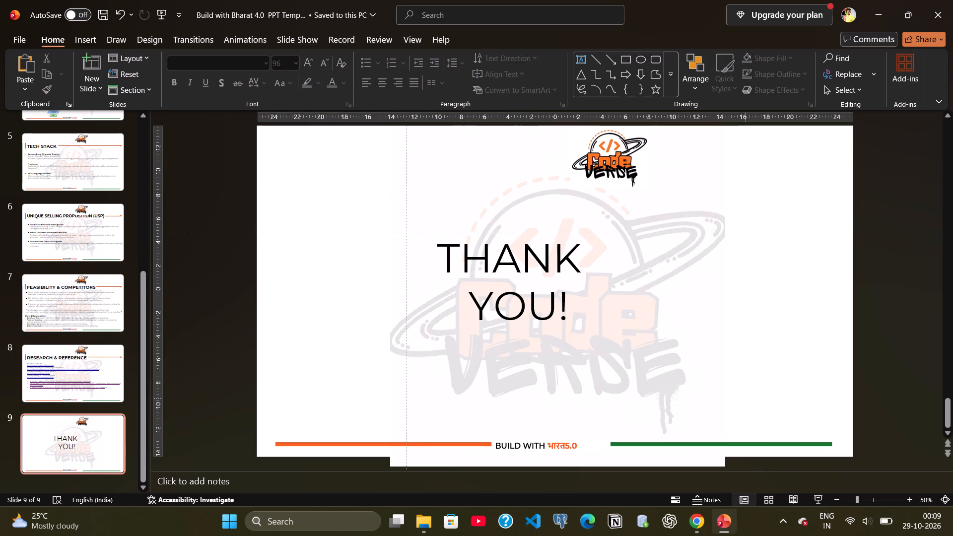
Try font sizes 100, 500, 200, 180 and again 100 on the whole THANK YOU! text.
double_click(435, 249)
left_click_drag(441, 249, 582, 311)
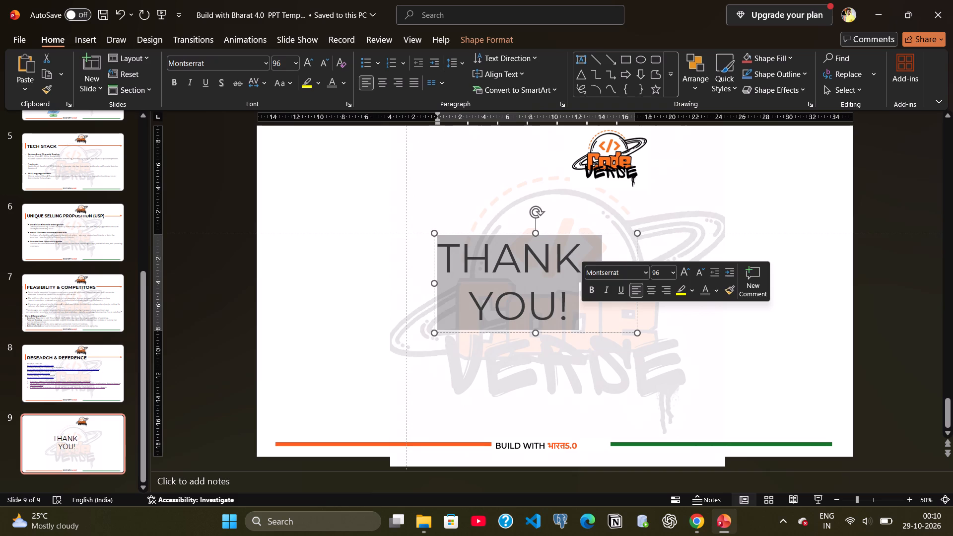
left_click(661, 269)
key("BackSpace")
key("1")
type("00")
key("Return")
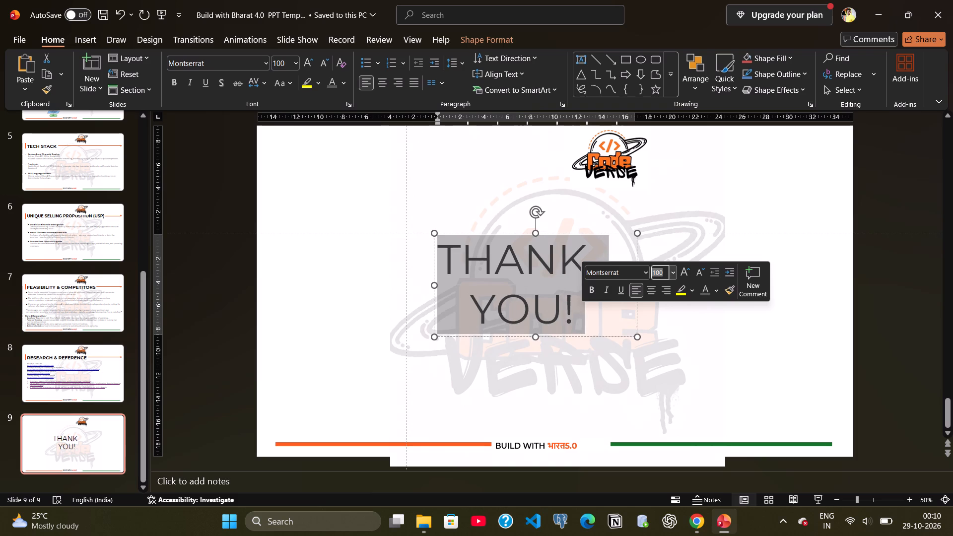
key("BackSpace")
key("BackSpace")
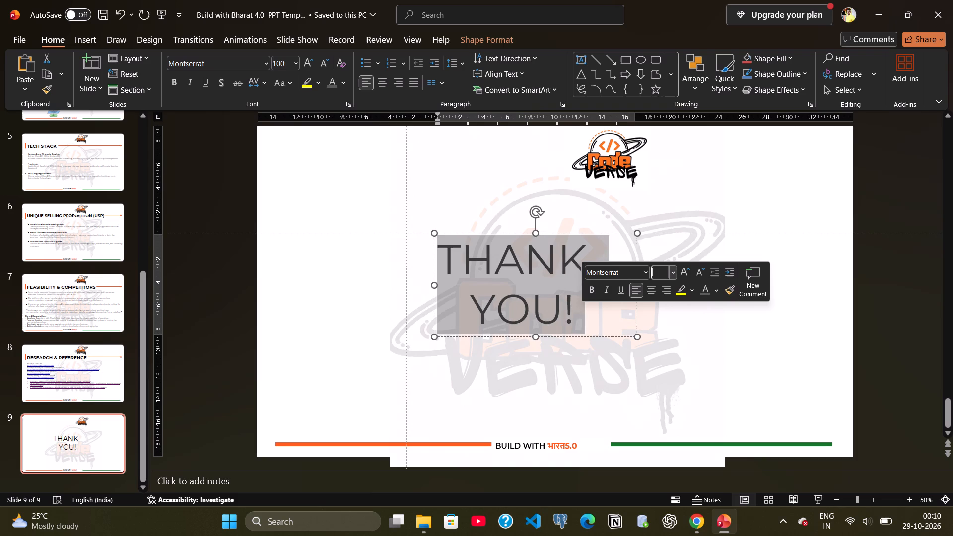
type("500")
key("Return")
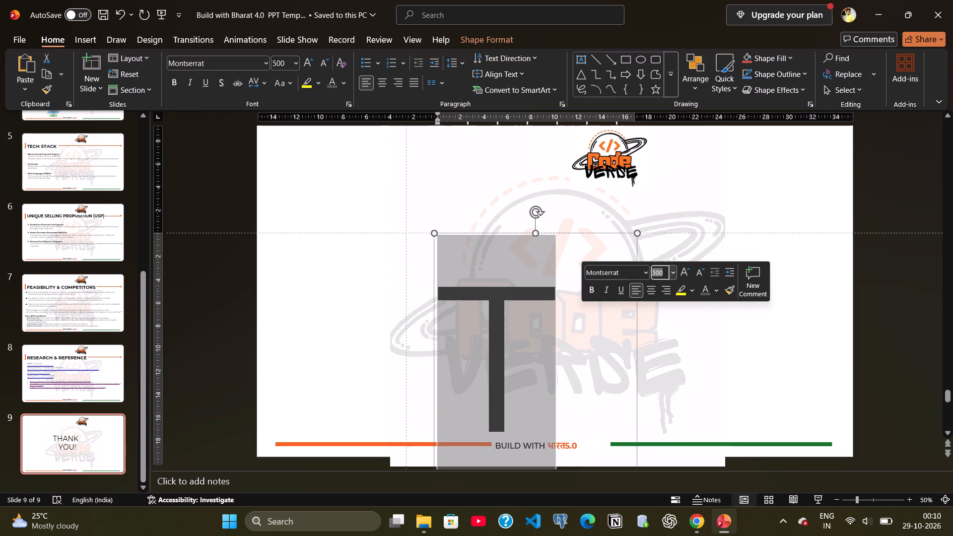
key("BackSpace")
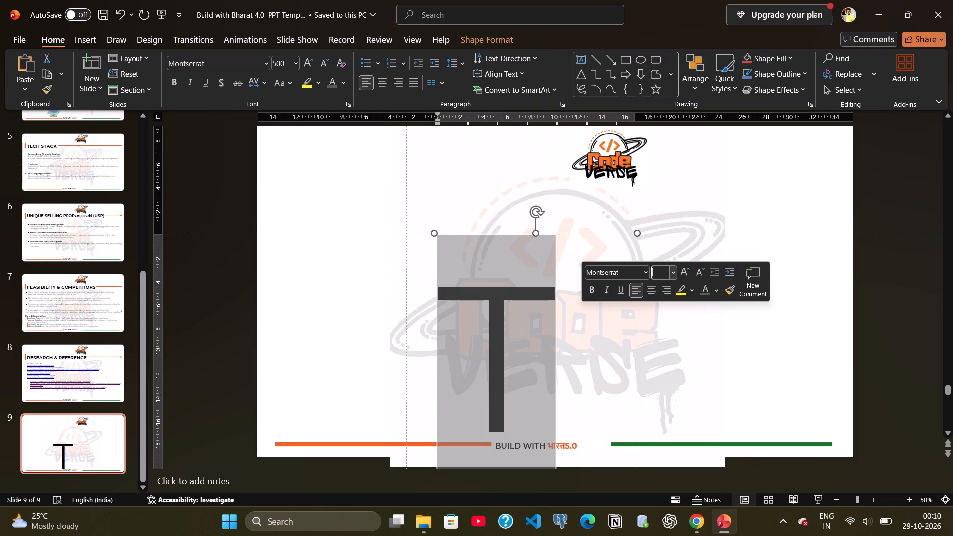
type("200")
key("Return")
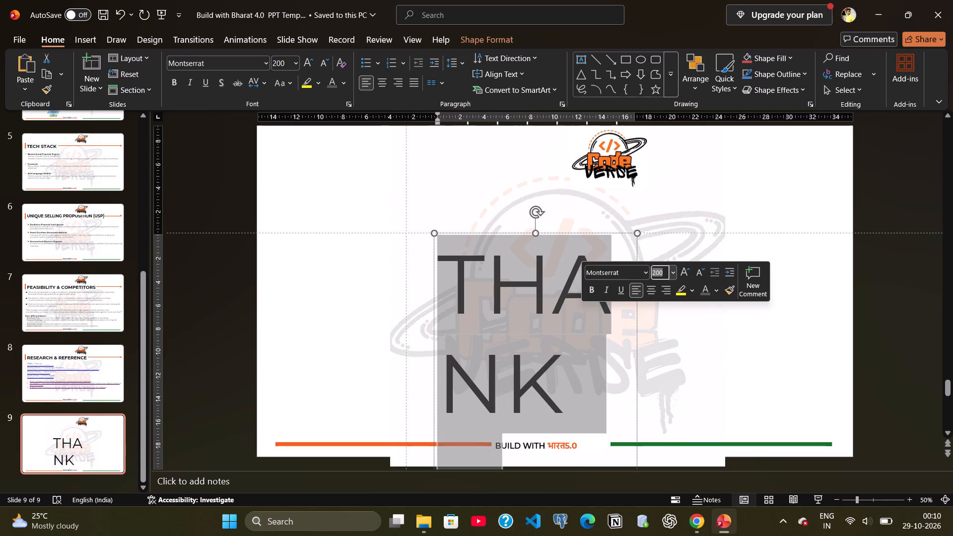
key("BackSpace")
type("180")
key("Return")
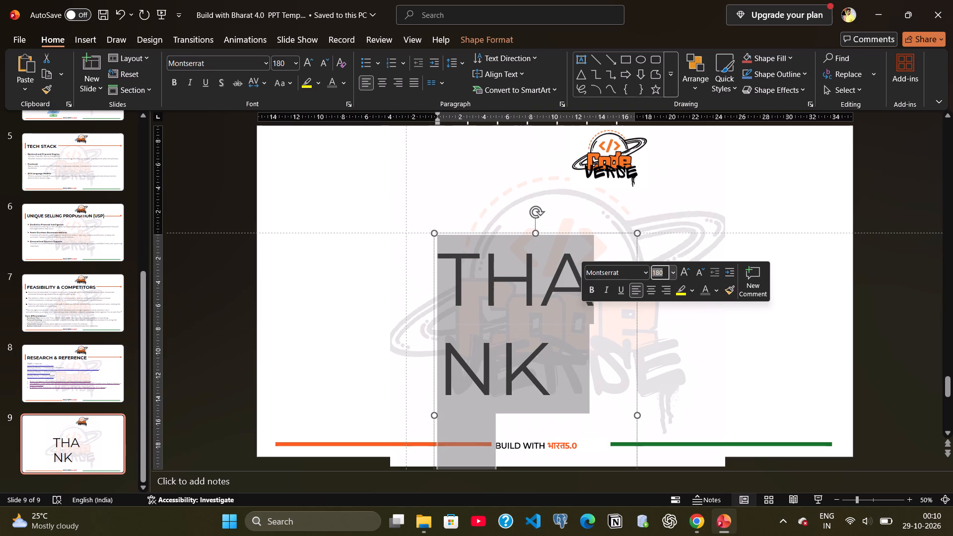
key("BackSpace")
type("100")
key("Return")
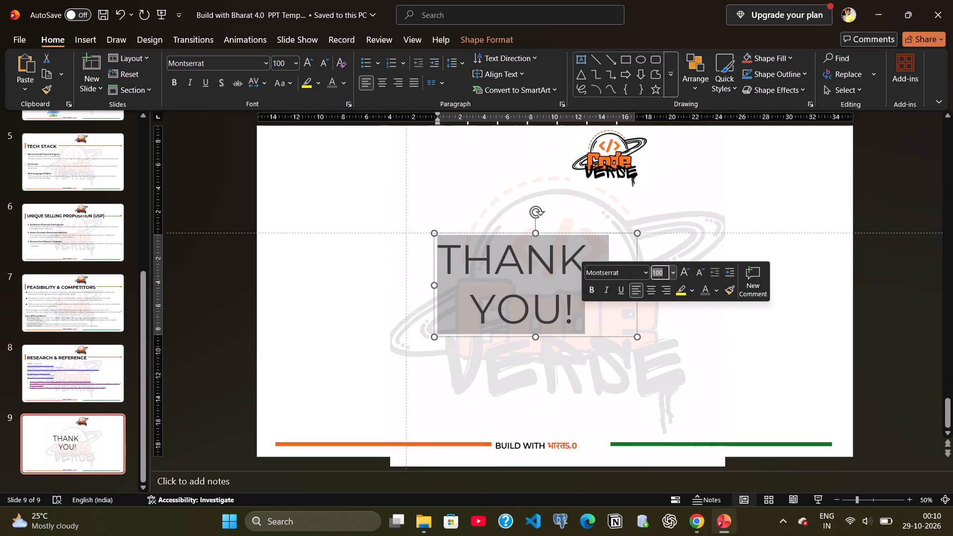
Set the font size of the whole THANK YOU! text to 150.
key("BackSpace")
type("150")
key("Return")
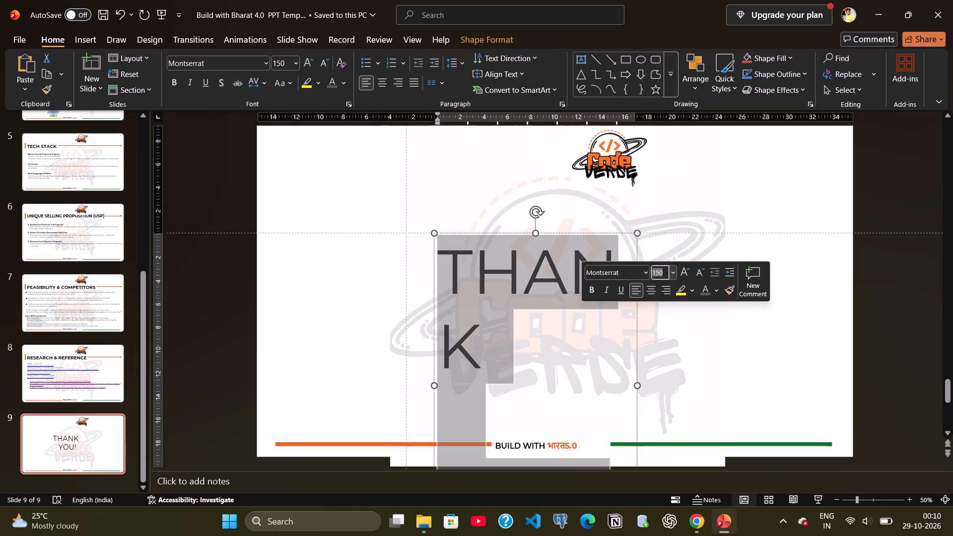
left_click(731, 346)
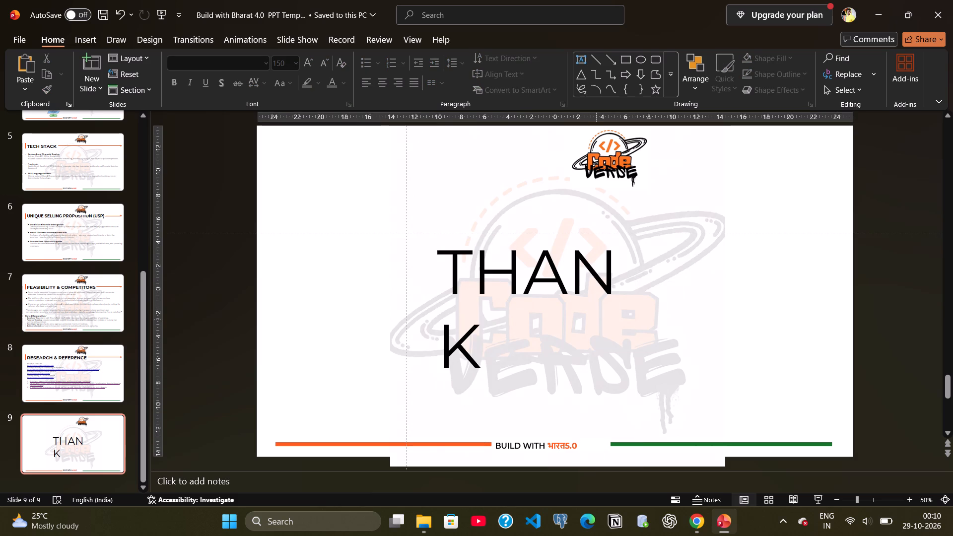
Widen the text box so the enlarged message fits on two lines, with THANK above YOU!.
left_click(594, 318)
left_click_drag(639, 388, 731, 348)
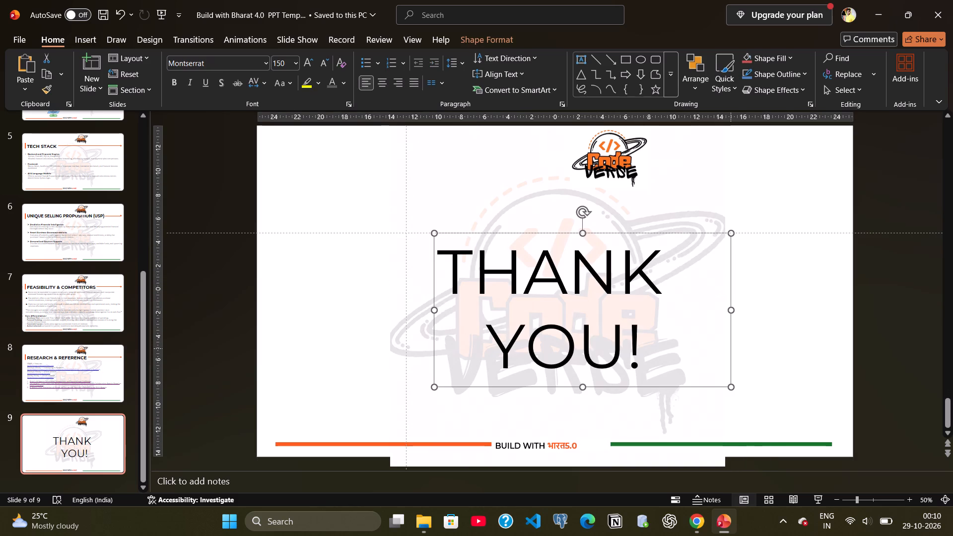
left_click(797, 284)
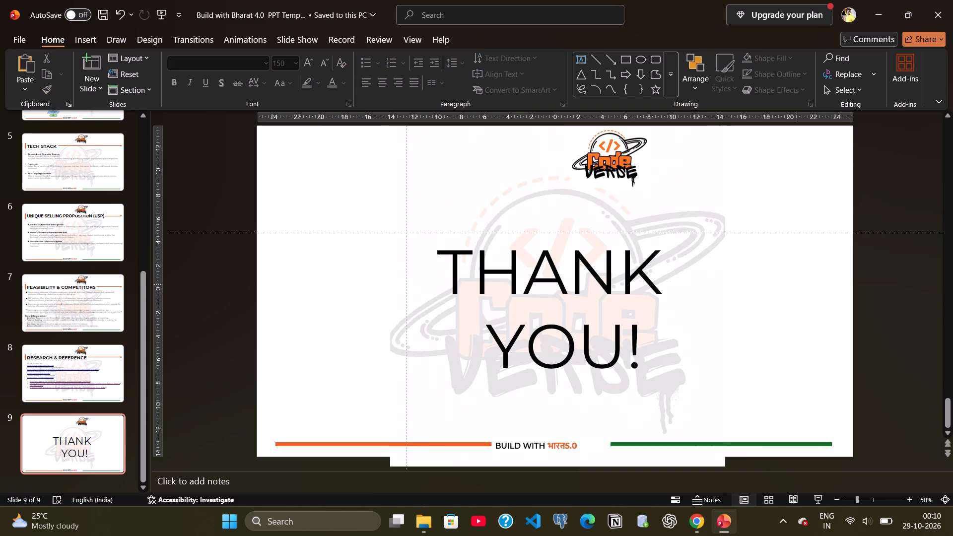
Resize the THANK YOU! text box so its left edge meets the vertical guide and its right edge sits just past the text.
left_click(676, 318)
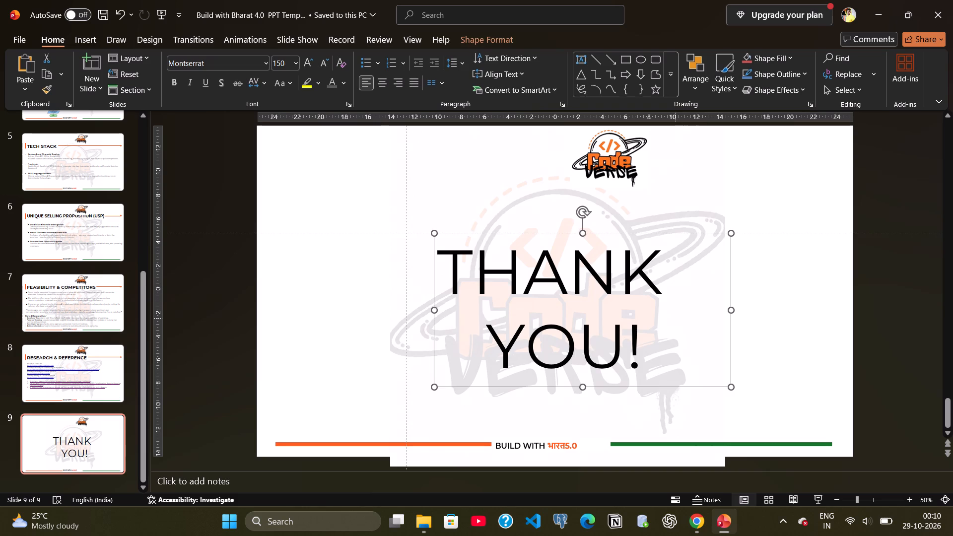
left_click_drag(431, 310, 415, 311)
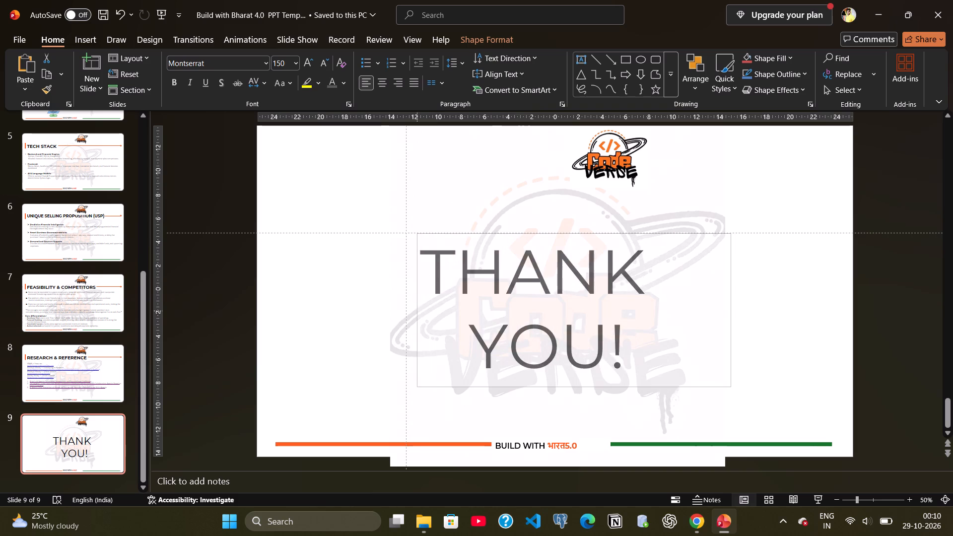
left_click_drag(415, 311, 406, 311)
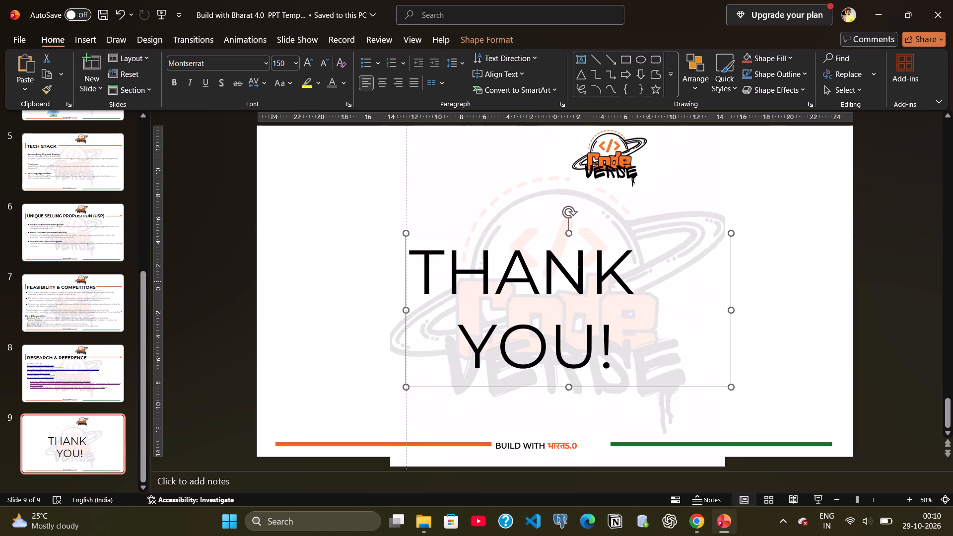
left_click_drag(729, 310, 660, 311)
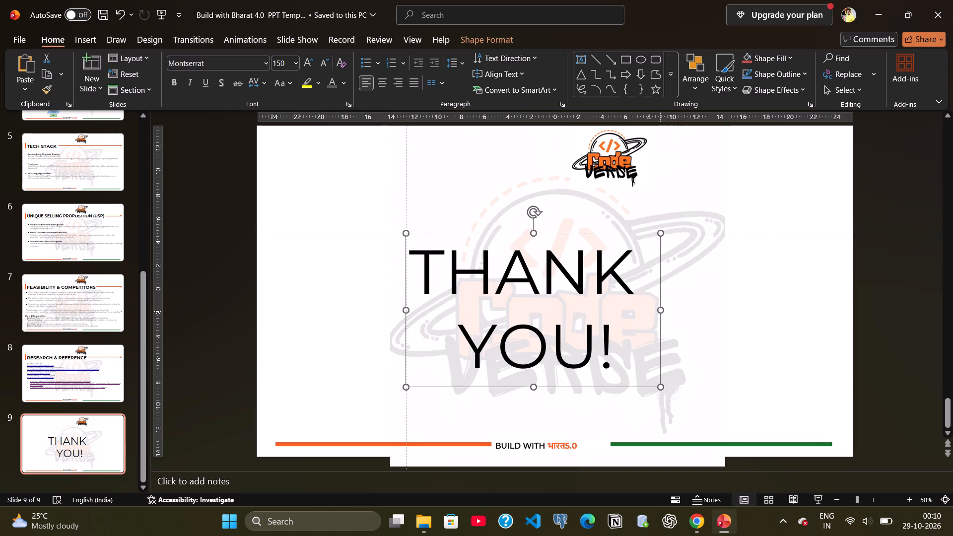
left_click(740, 303)
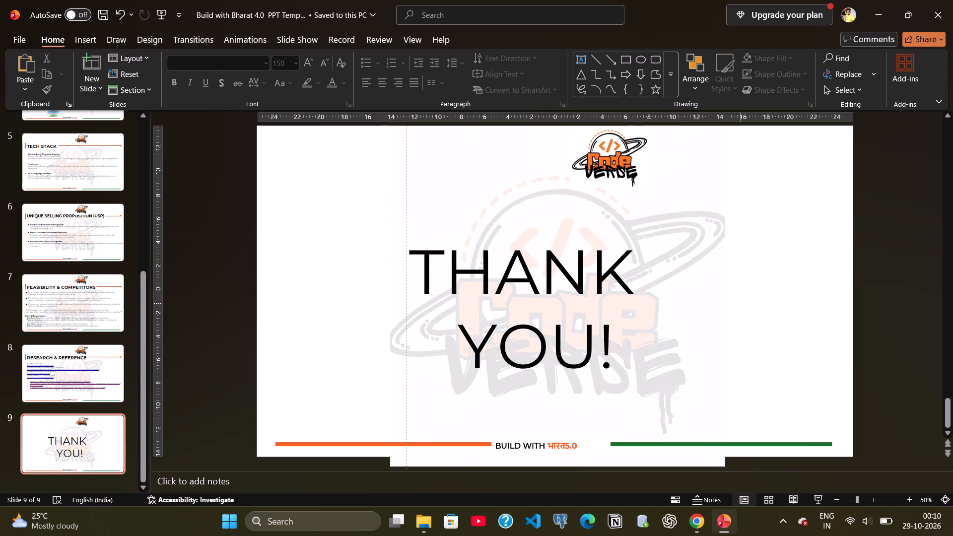
Open the THANK YOU! text for editing within the word YOU!.
left_click(521, 312)
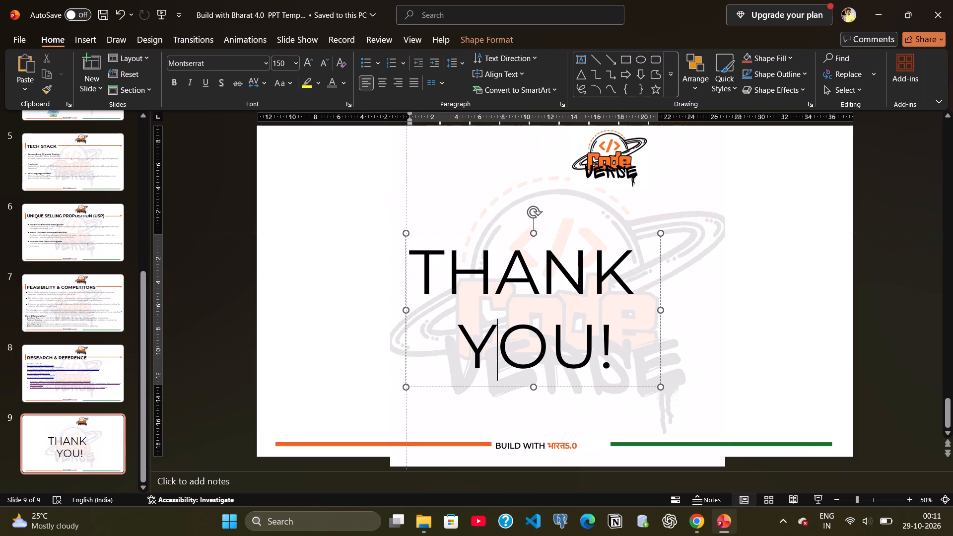
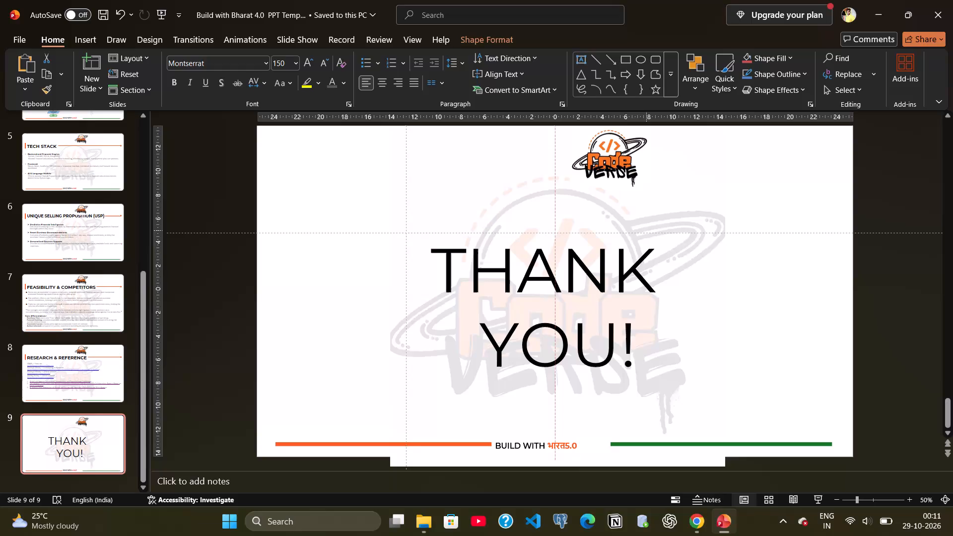
Change the font of the whole THANK YOU! text to Castellar.
left_click(361, 325)
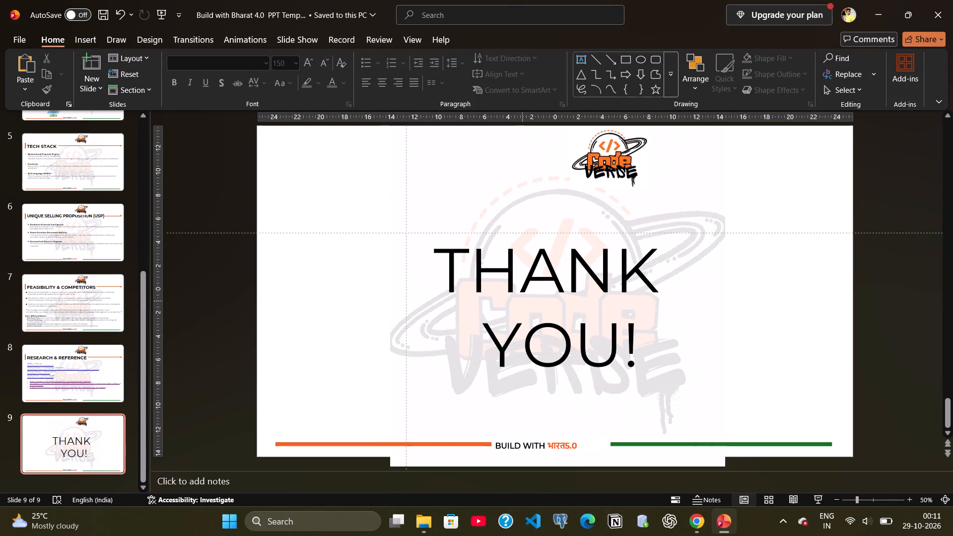
left_click(429, 252)
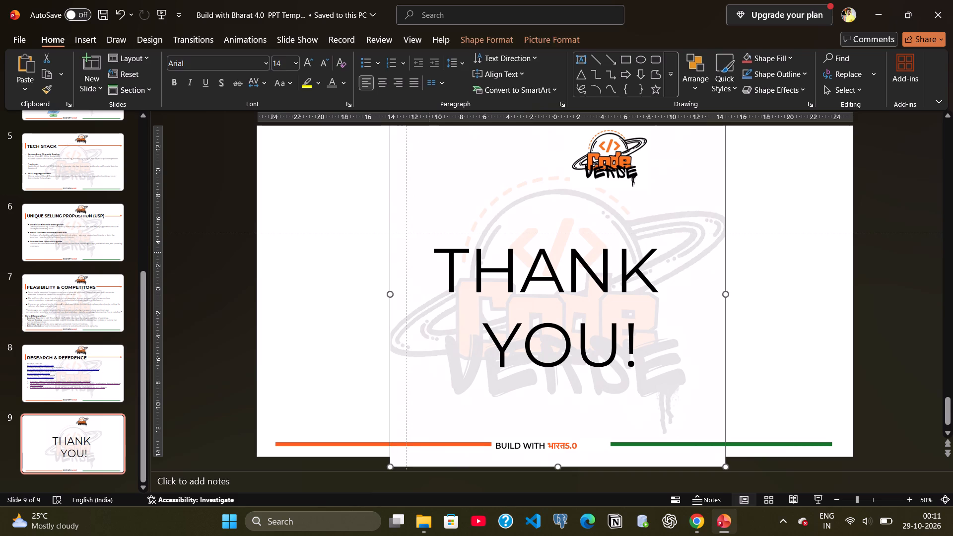
left_click_drag(436, 253, 626, 364)
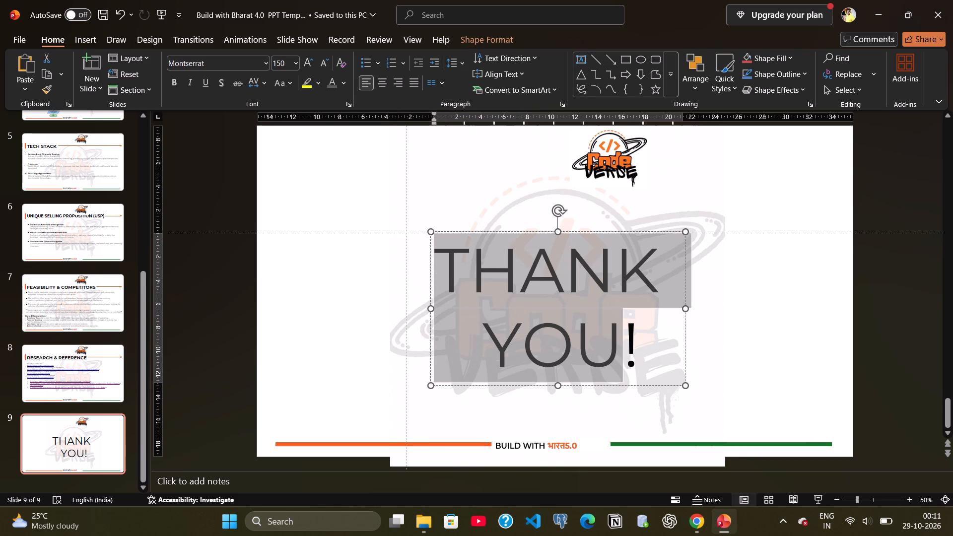
left_click_drag(626, 364, 708, 358)
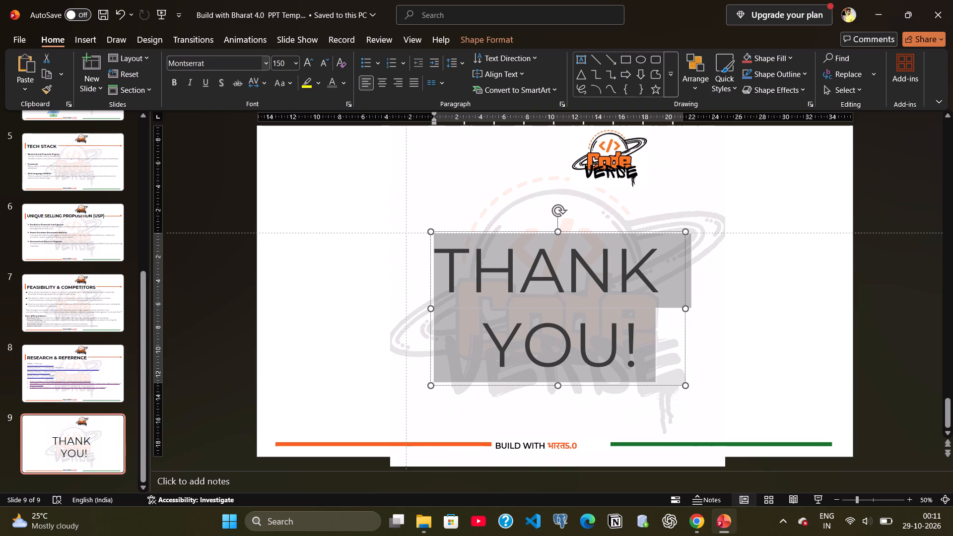
left_click(263, 65)
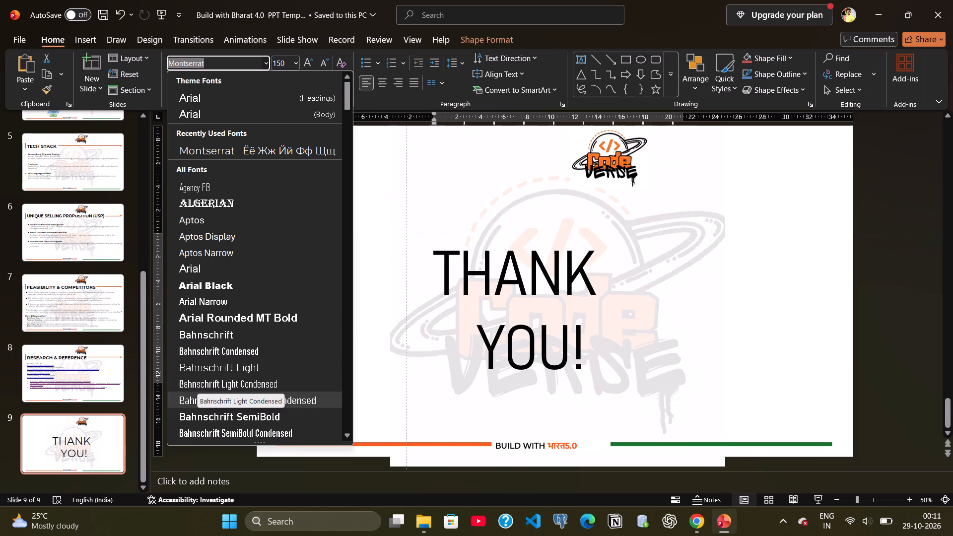
scroll(195, 395, "down", 1)
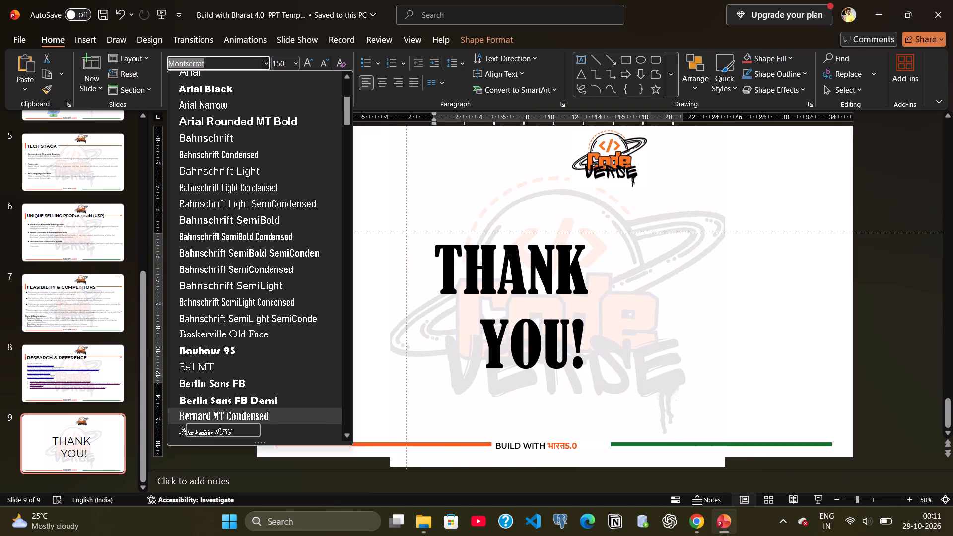
scroll(188, 402, "down", 1)
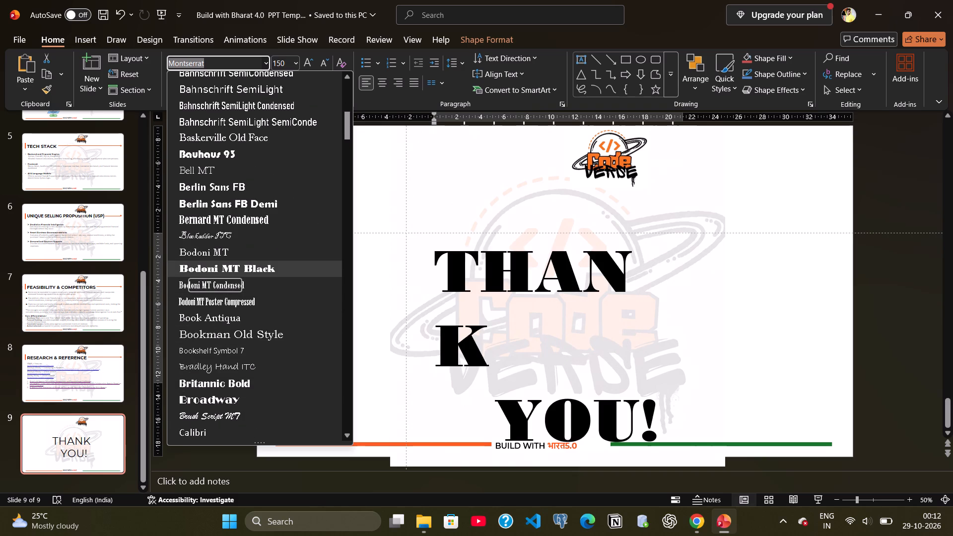
scroll(188, 266, "down", 2)
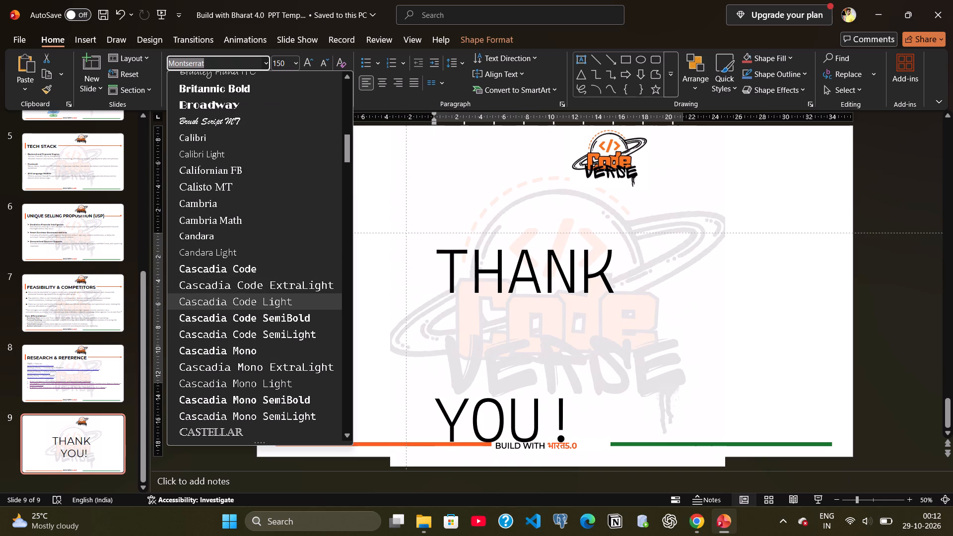
left_click(204, 429)
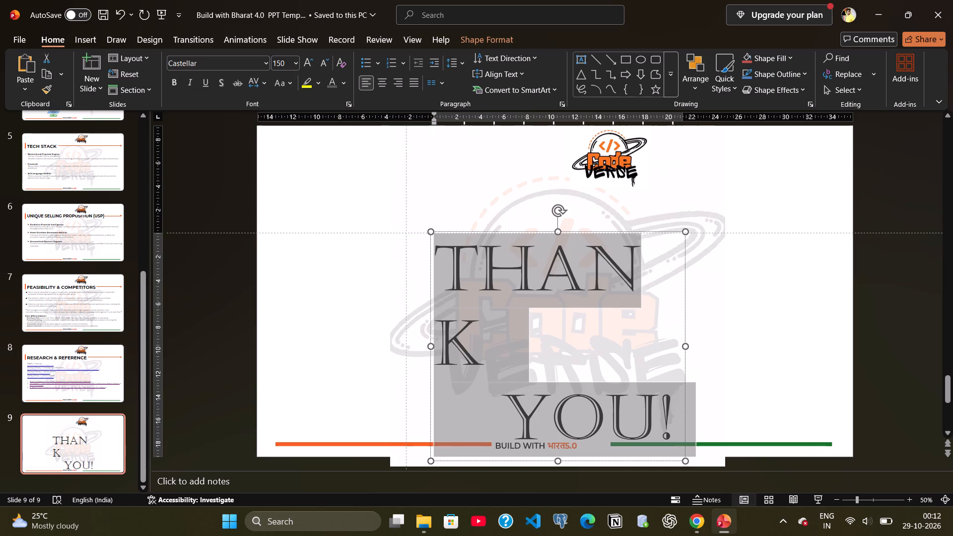
Widen the THANK YOU! text box so that THANK fits on one line above YOU!.
left_click_drag(686, 345, 741, 330)
left_click(783, 311)
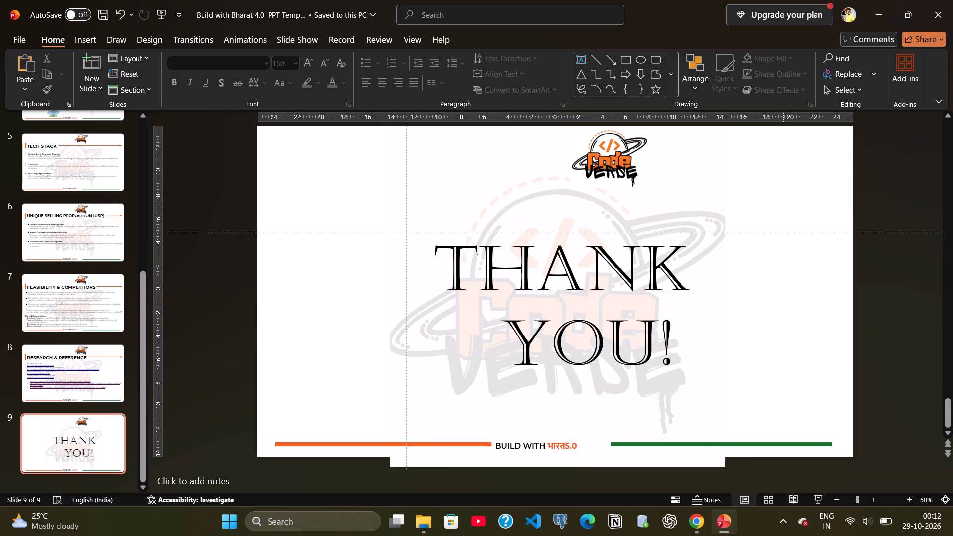
Delete one space in front of YOU! to shift it back under THANK.
left_click(519, 326)
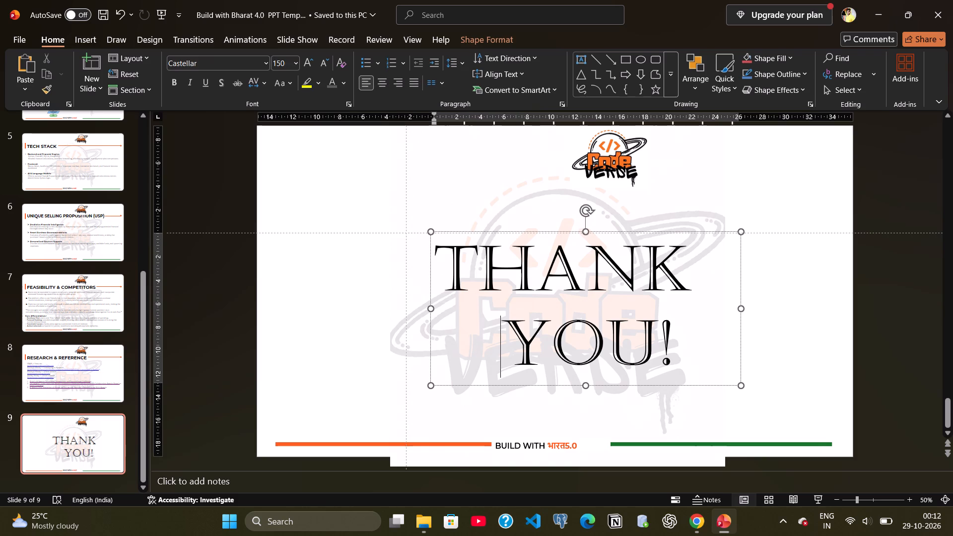
key("BackSpace")
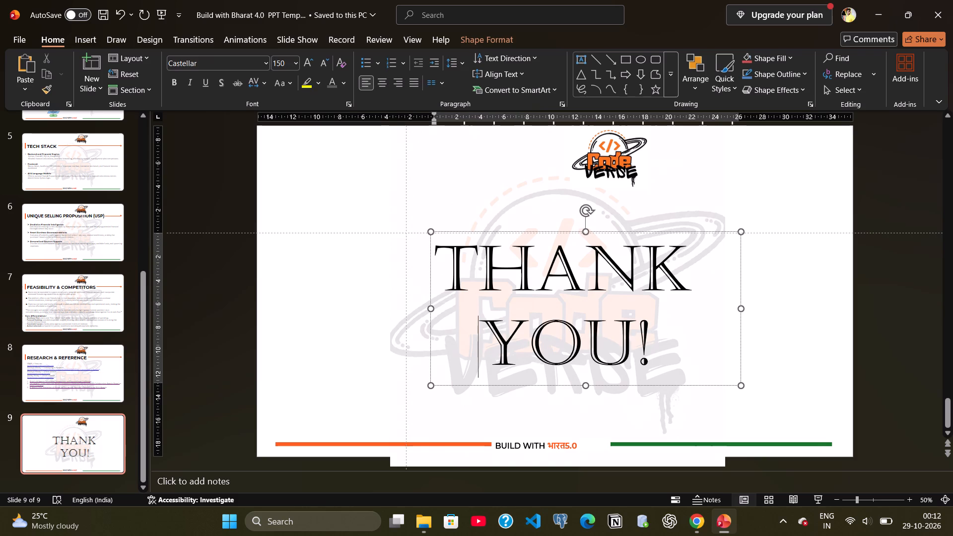
left_click(823, 300)
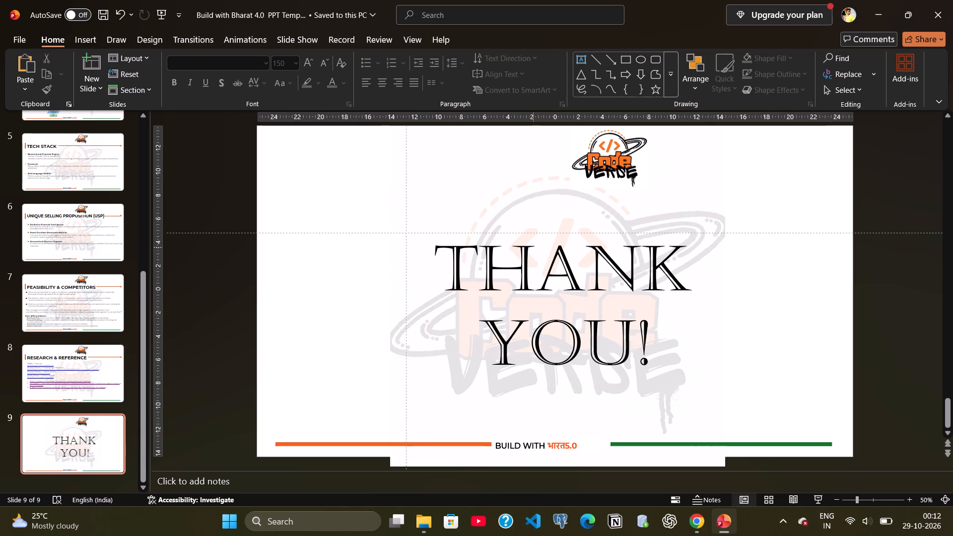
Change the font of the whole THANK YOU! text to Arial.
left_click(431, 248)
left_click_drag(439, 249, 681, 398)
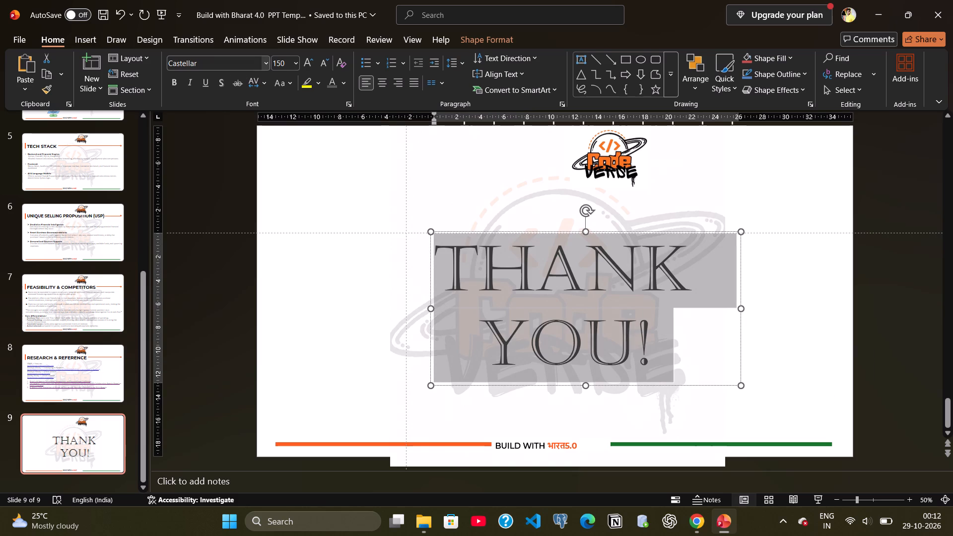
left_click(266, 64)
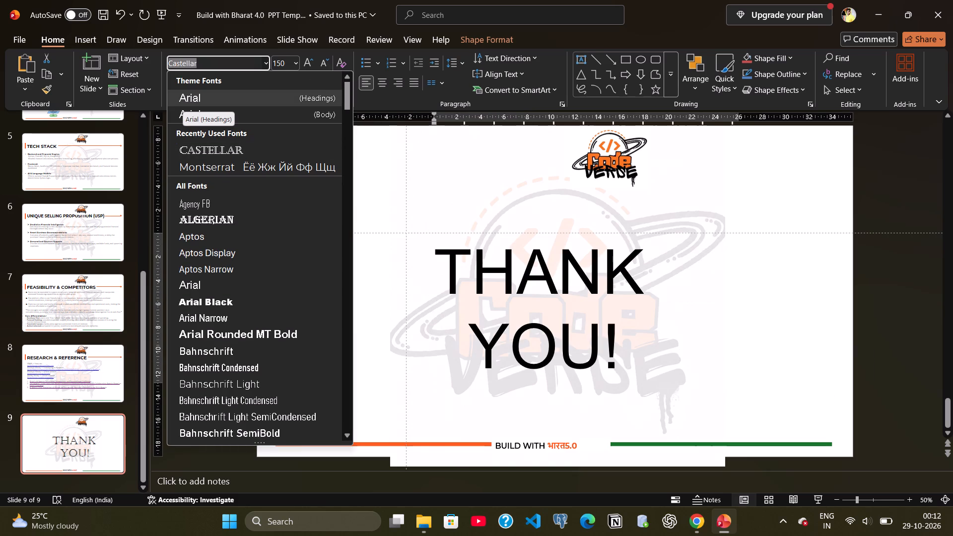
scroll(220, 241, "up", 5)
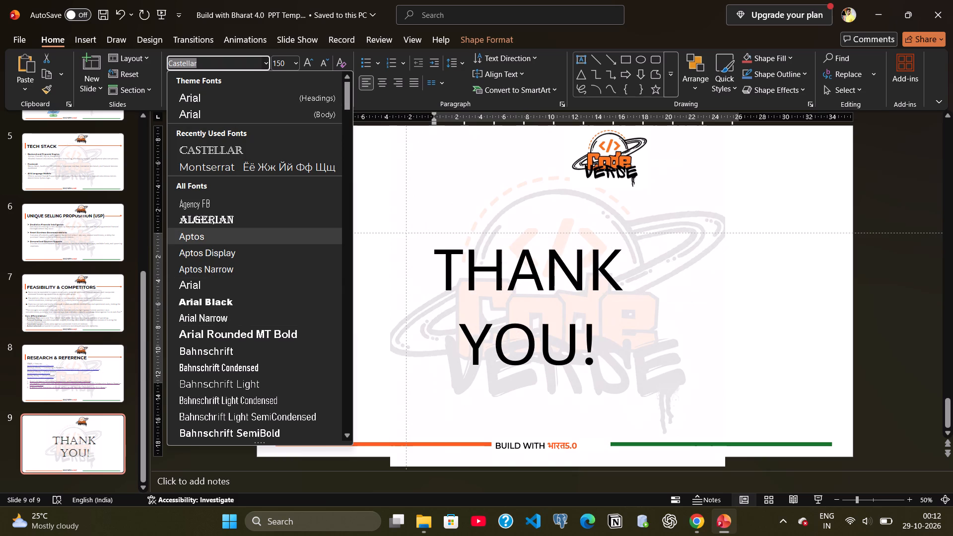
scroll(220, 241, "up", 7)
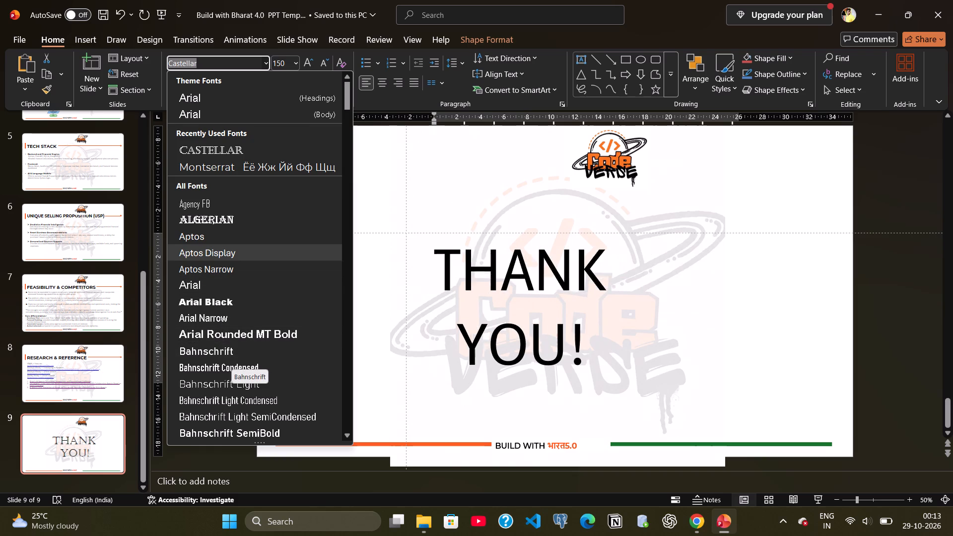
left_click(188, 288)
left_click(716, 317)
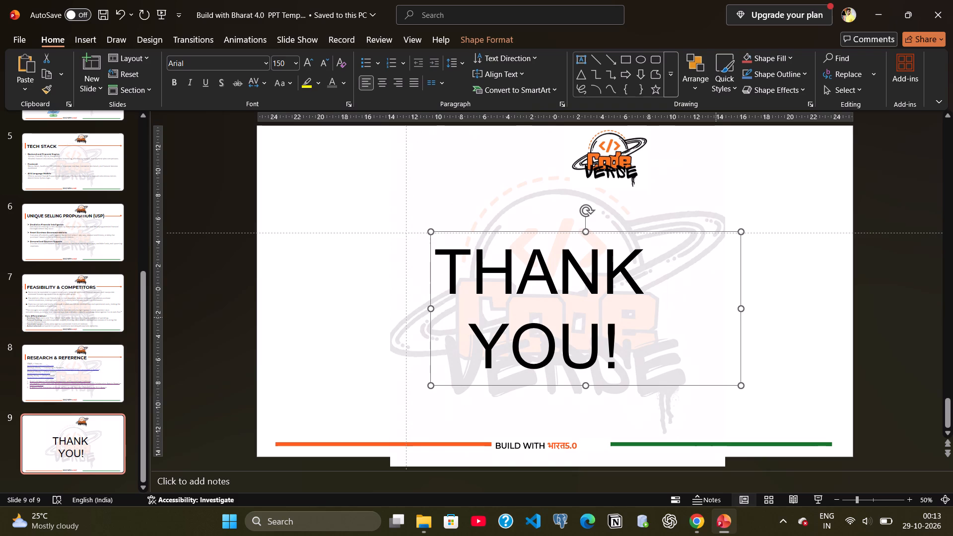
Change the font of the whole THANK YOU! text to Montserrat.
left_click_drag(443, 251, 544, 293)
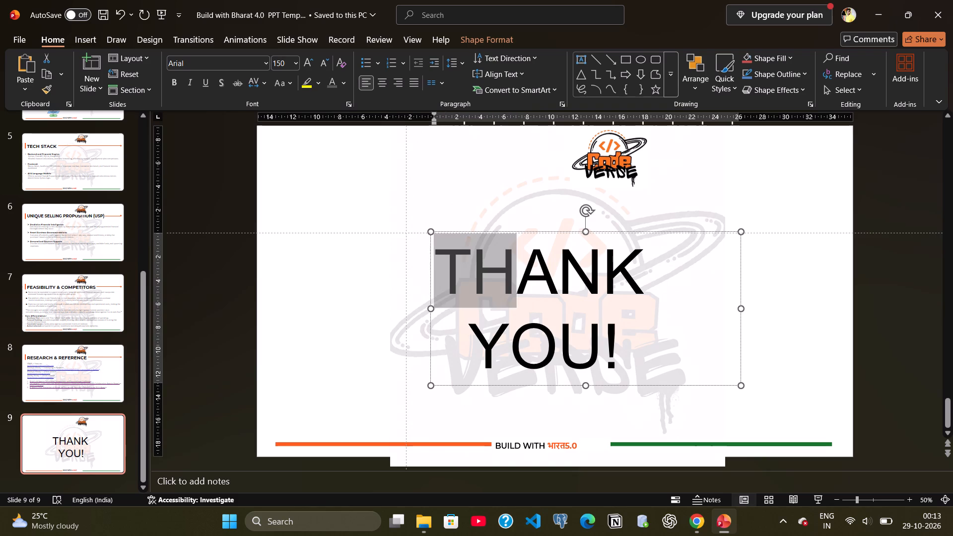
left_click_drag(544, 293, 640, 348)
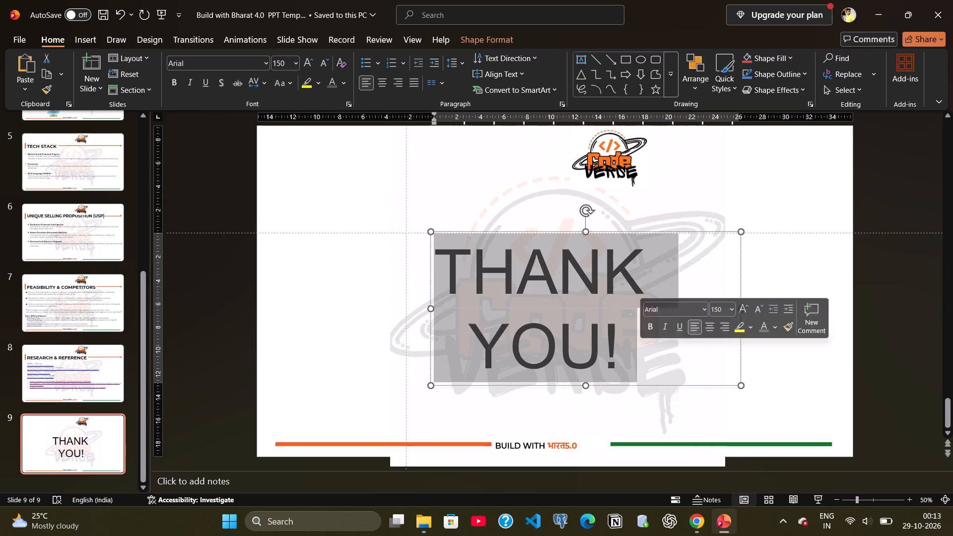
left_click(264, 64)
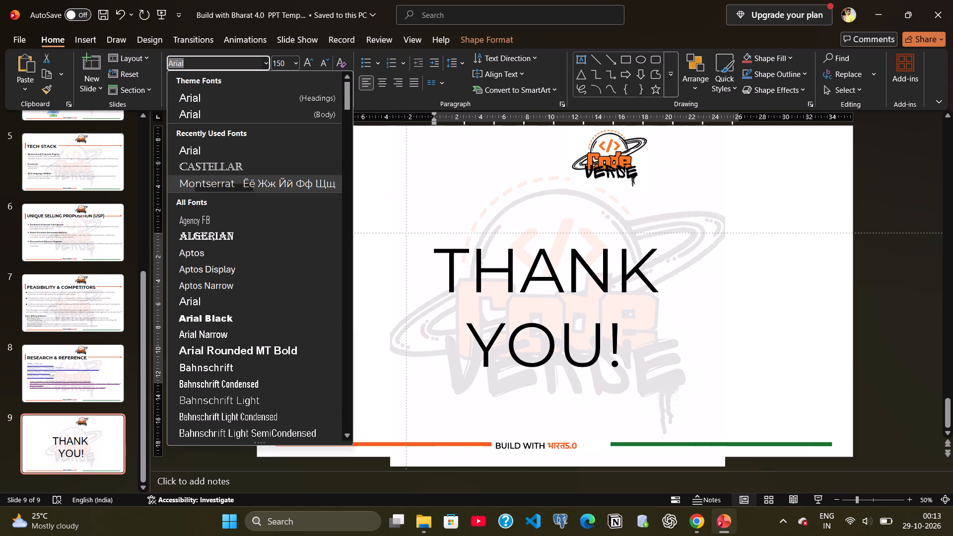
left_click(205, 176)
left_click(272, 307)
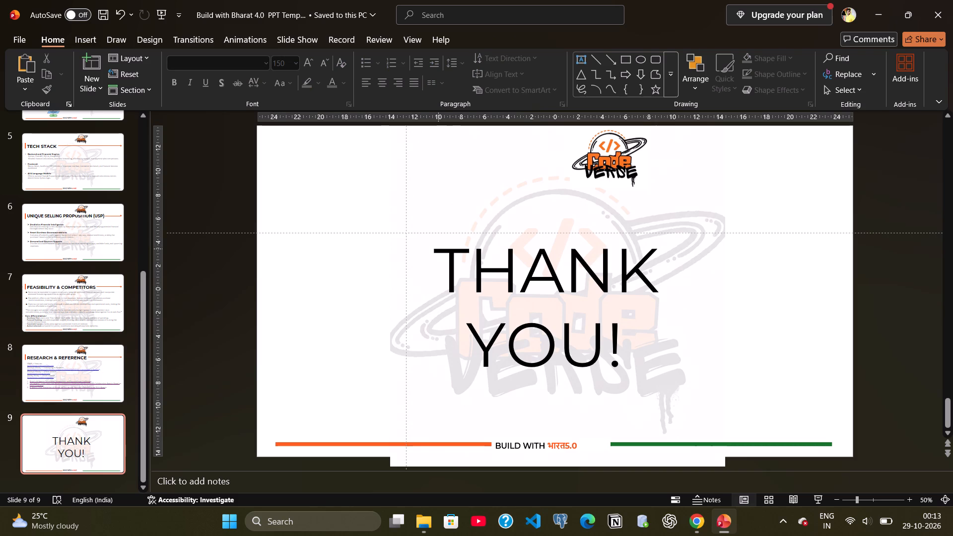
Set the whole THANK YOU! text back to the Castellar font.
left_click_drag(438, 250, 618, 328)
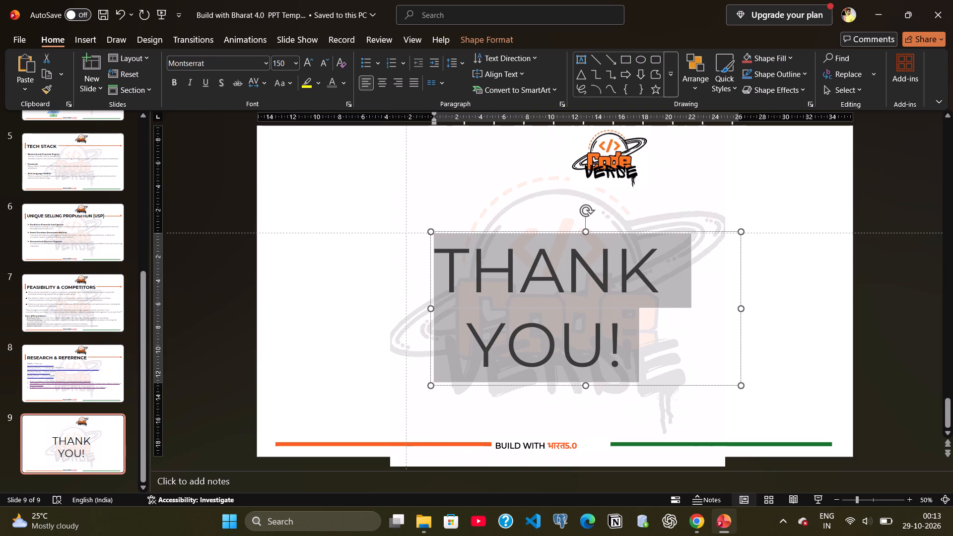
left_click(262, 66)
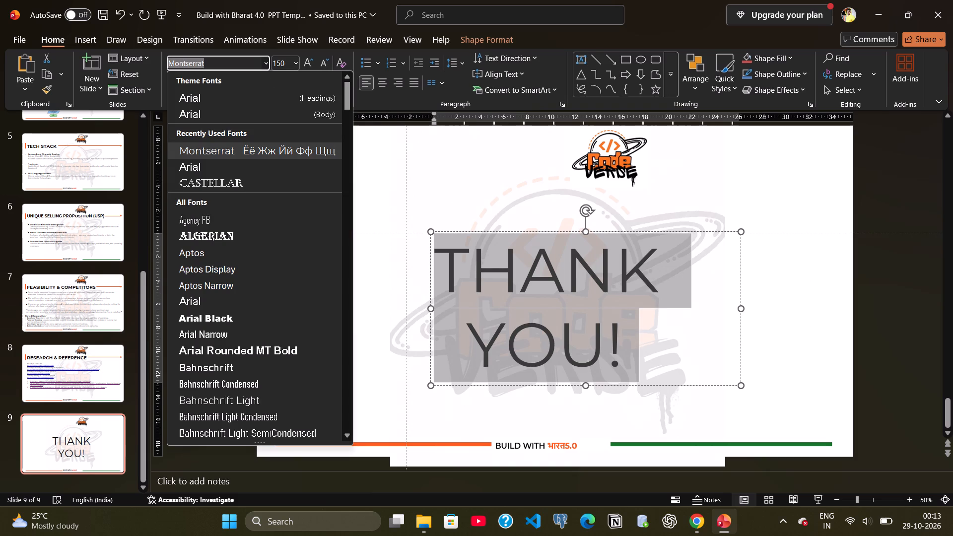
left_click(205, 183)
left_click(289, 298)
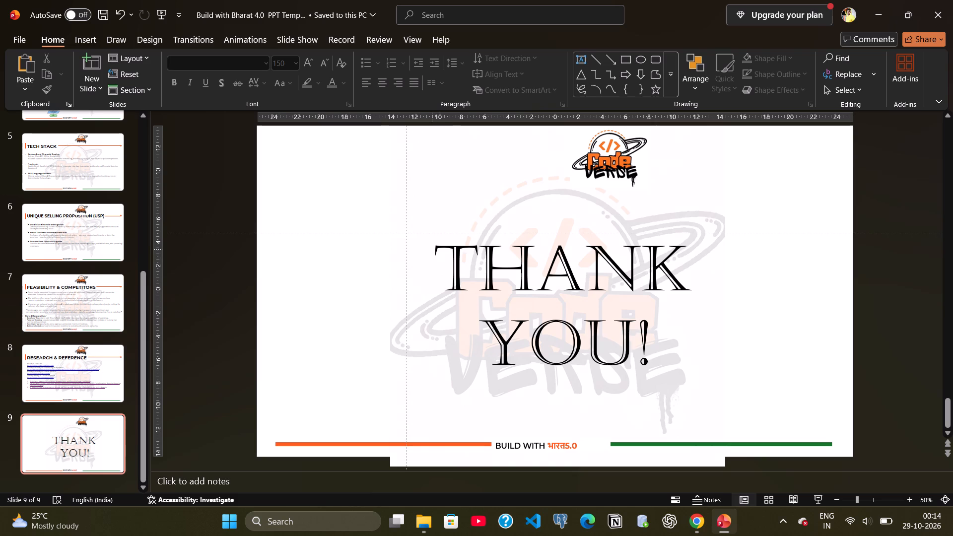
Move the THANK YOU! text box to centre it over the watermark, with its left edge near the vertical guide and top slightly above the horizontal guide.
left_click_drag(432, 249, 420, 254)
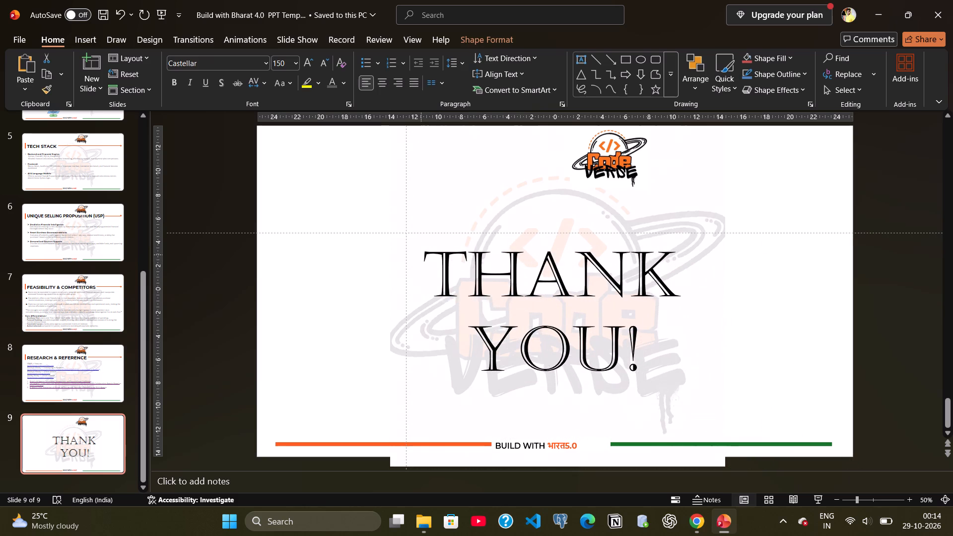
left_click_drag(420, 254, 415, 251)
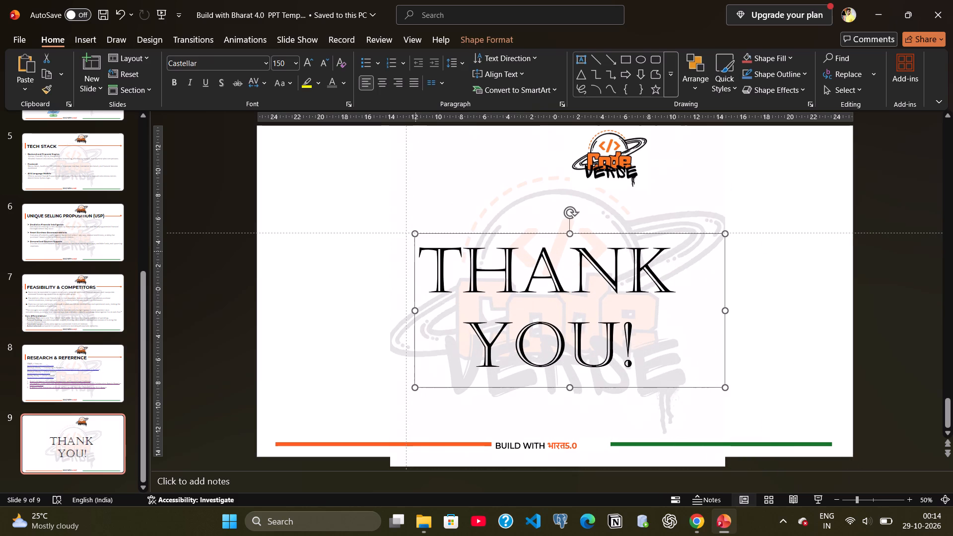
left_click_drag(426, 232, 420, 231)
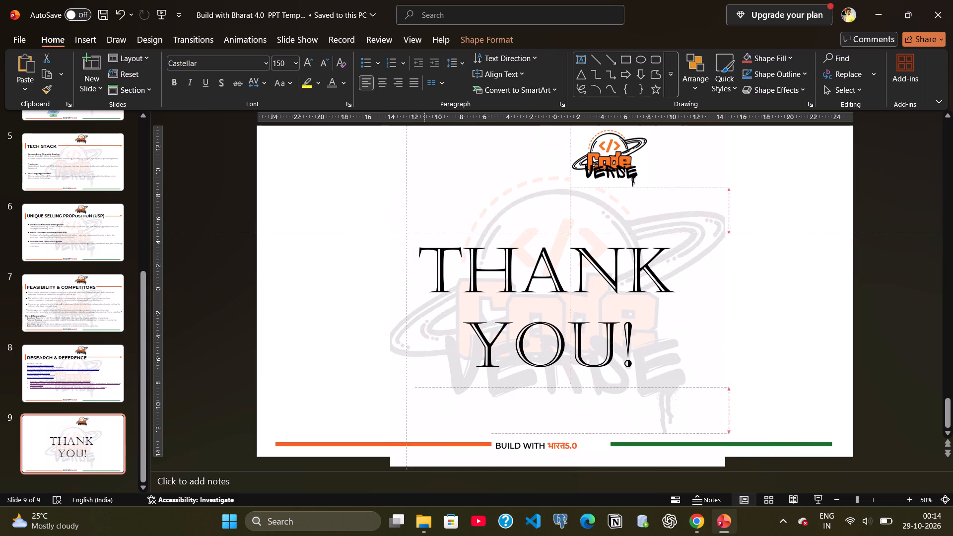
left_click_drag(420, 231, 407, 225)
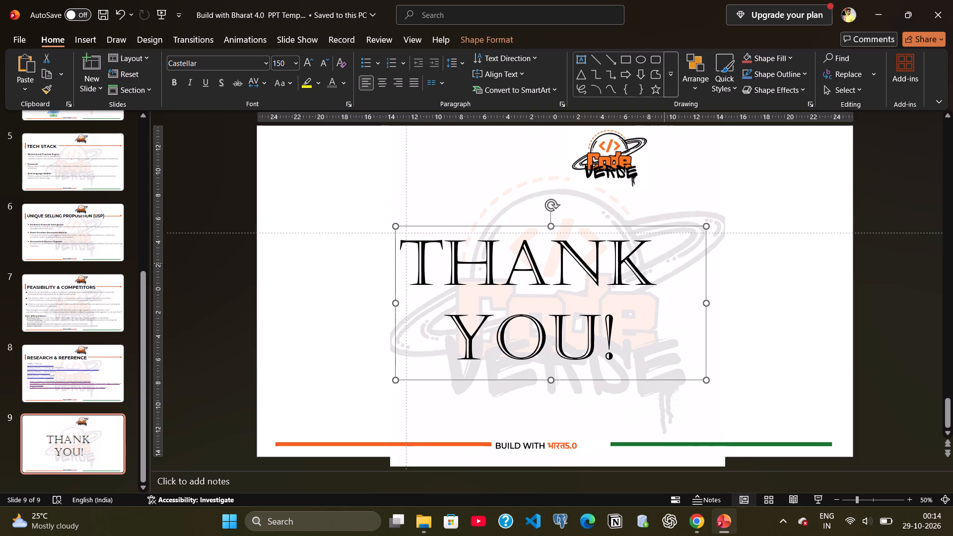
left_click_drag(649, 226, 657, 226)
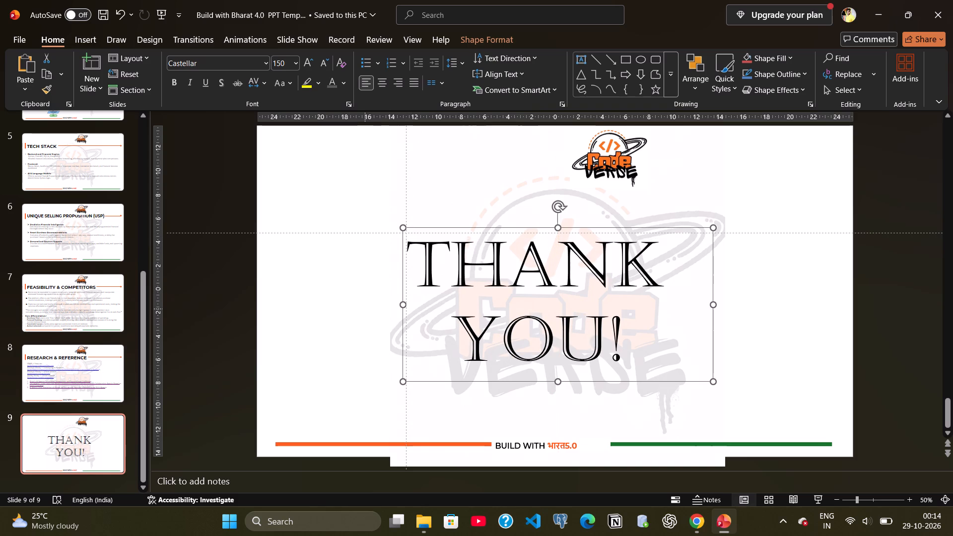
left_click(365, 309)
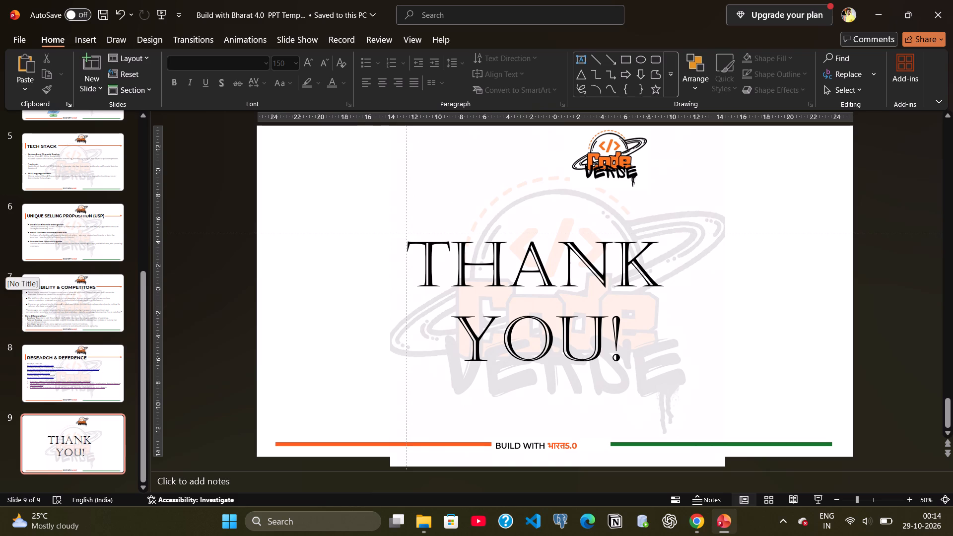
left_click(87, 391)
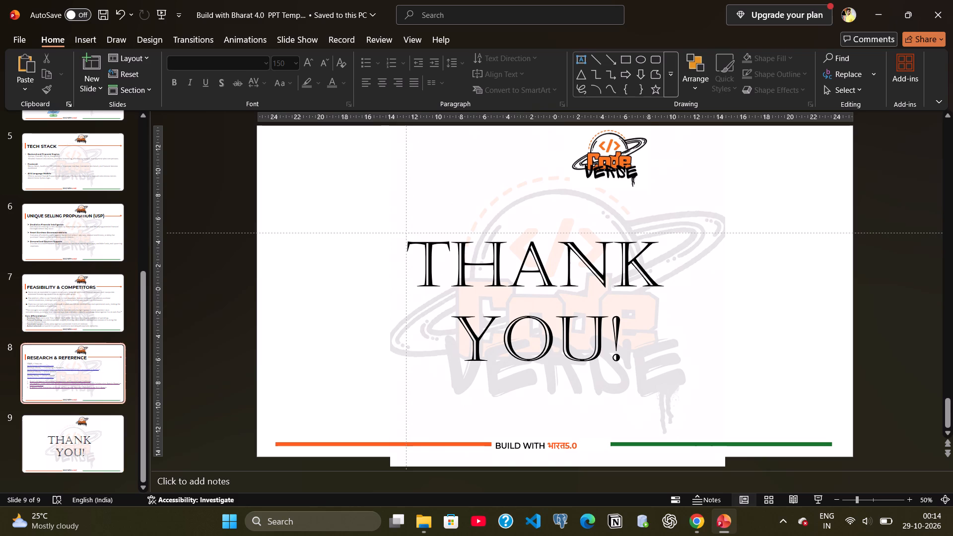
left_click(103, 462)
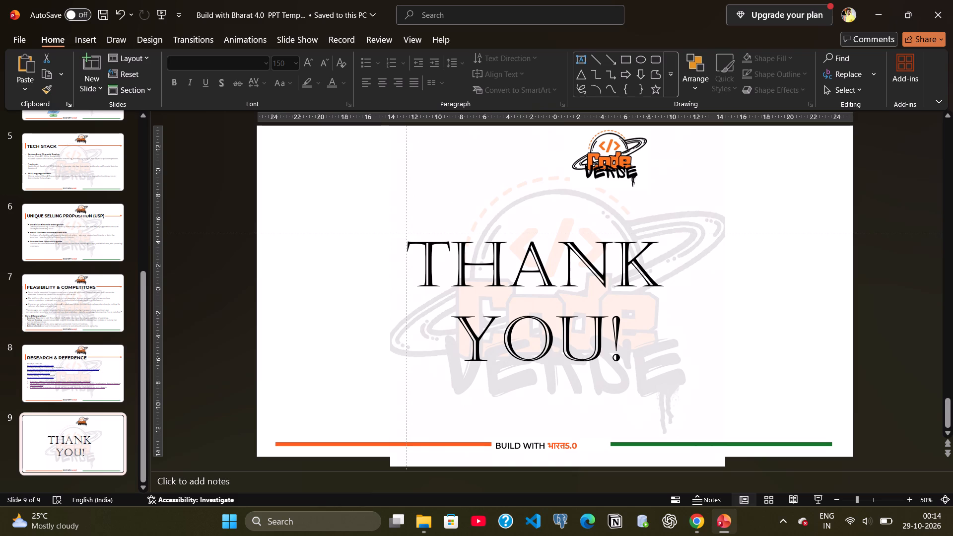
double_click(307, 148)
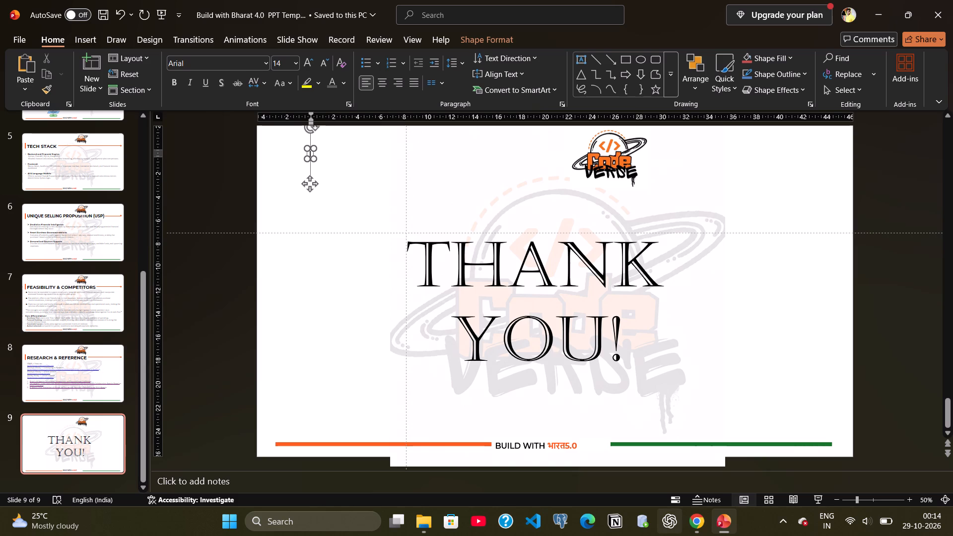
Copy the line "Kairos GitHub repository" from the Kairos research PDF in Chrome and paste it into the empty text box on the PowerPoint closing slide.
left_click(693, 525)
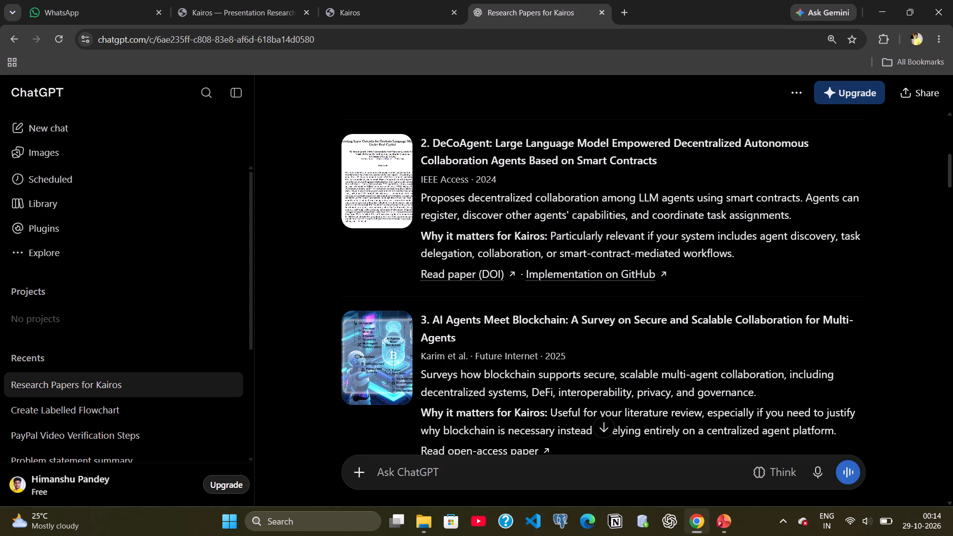
left_click(227, 0)
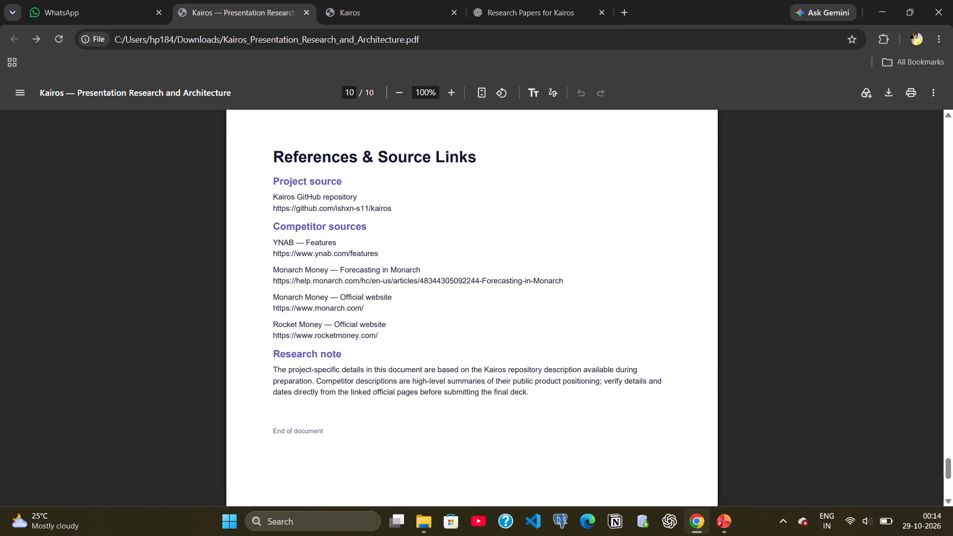
left_click_drag(273, 196, 359, 196)
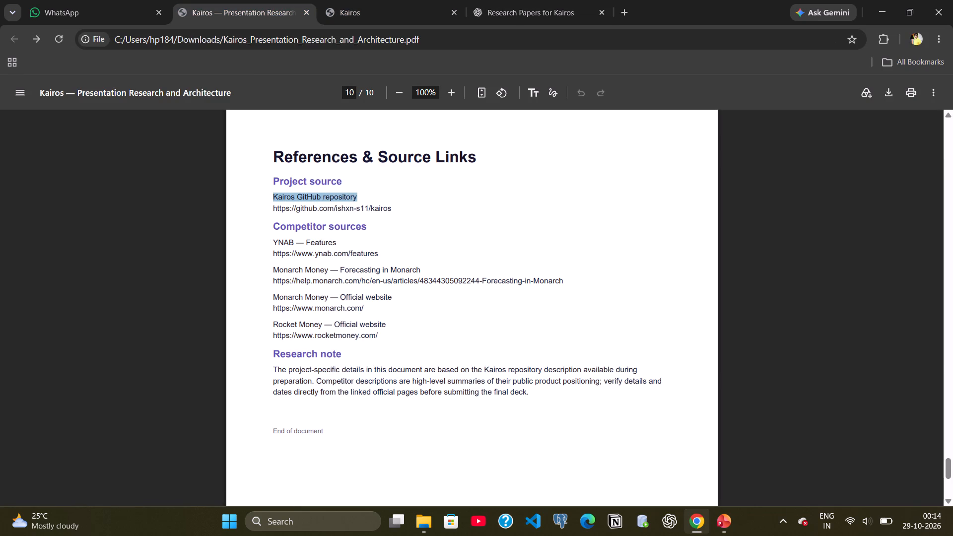
key("ctrl+c")
left_click(718, 520)
key("ctrl+v")
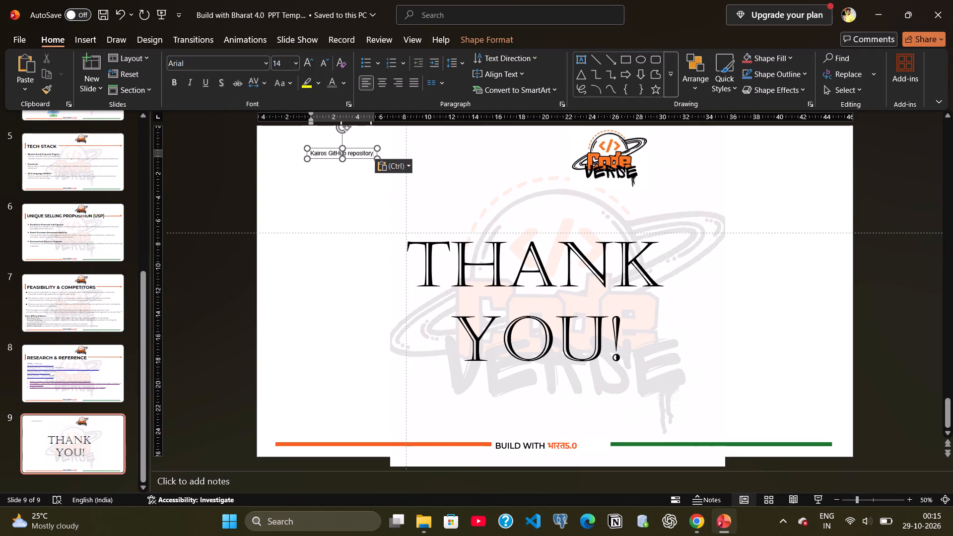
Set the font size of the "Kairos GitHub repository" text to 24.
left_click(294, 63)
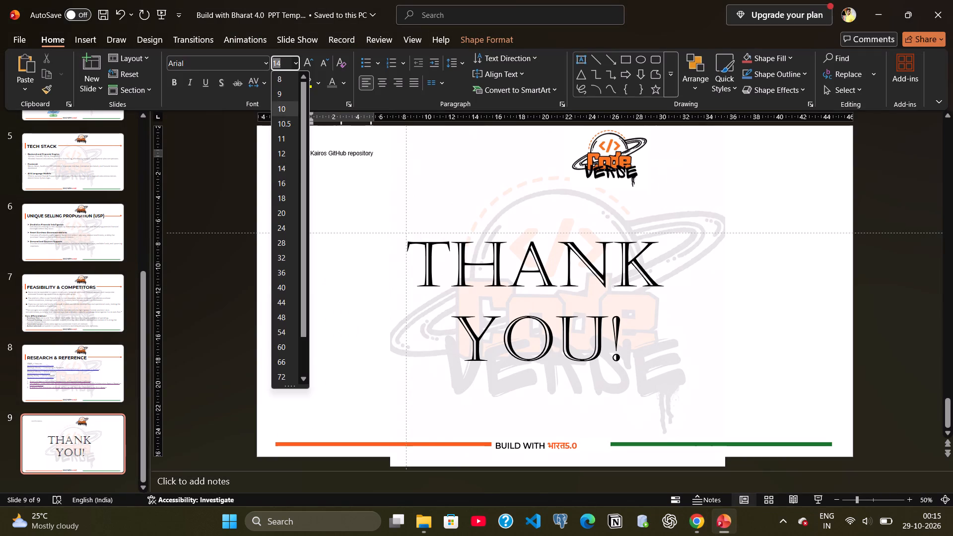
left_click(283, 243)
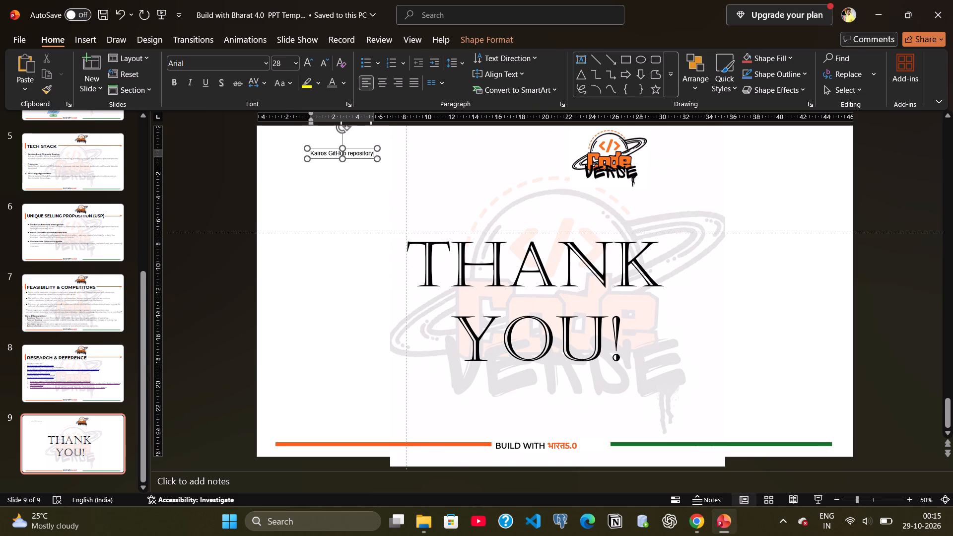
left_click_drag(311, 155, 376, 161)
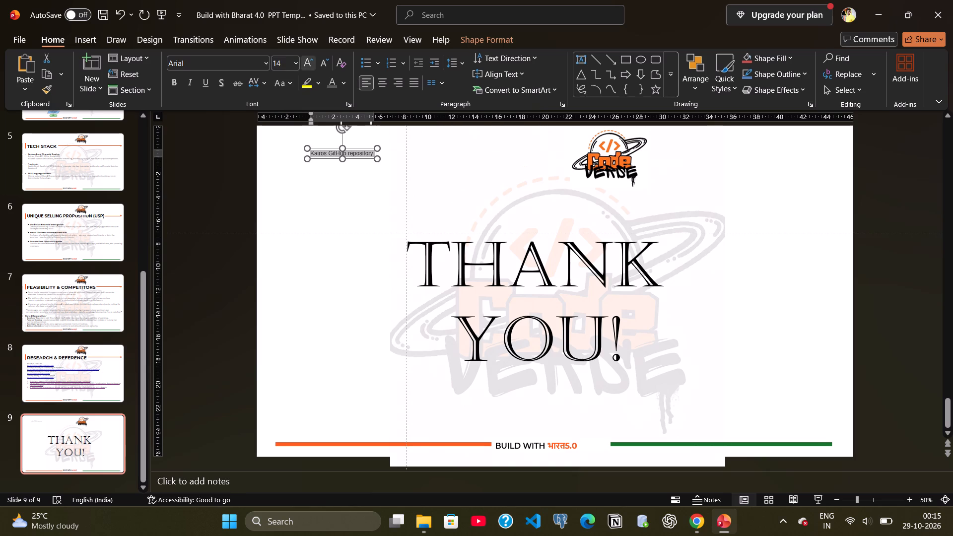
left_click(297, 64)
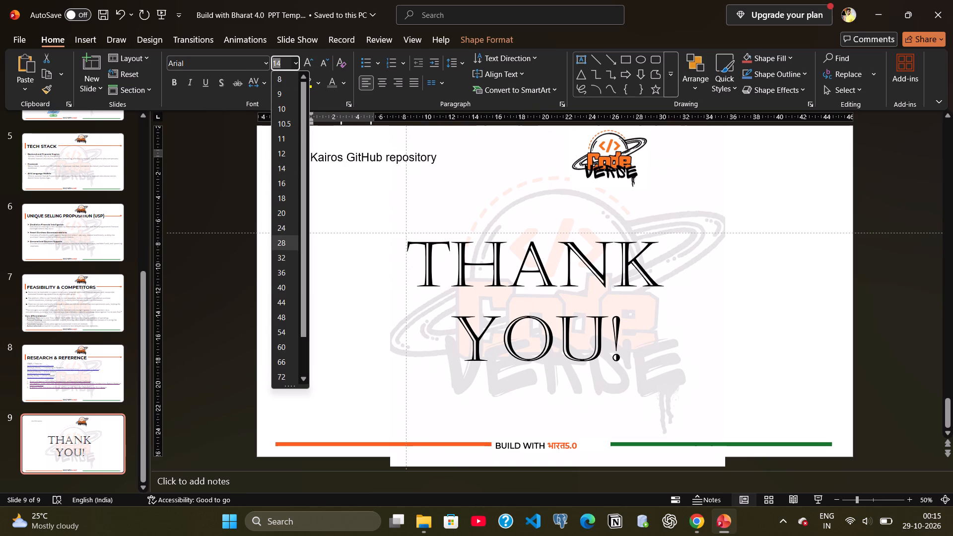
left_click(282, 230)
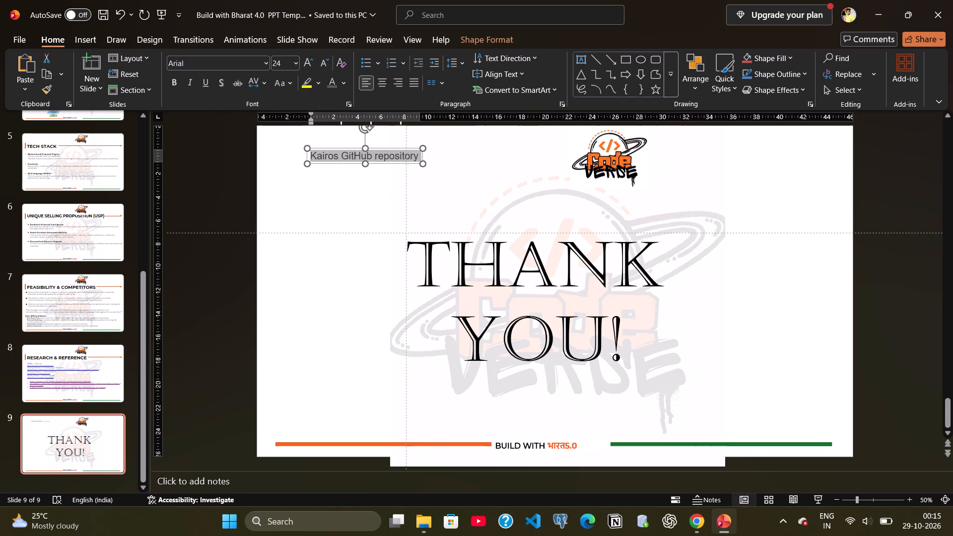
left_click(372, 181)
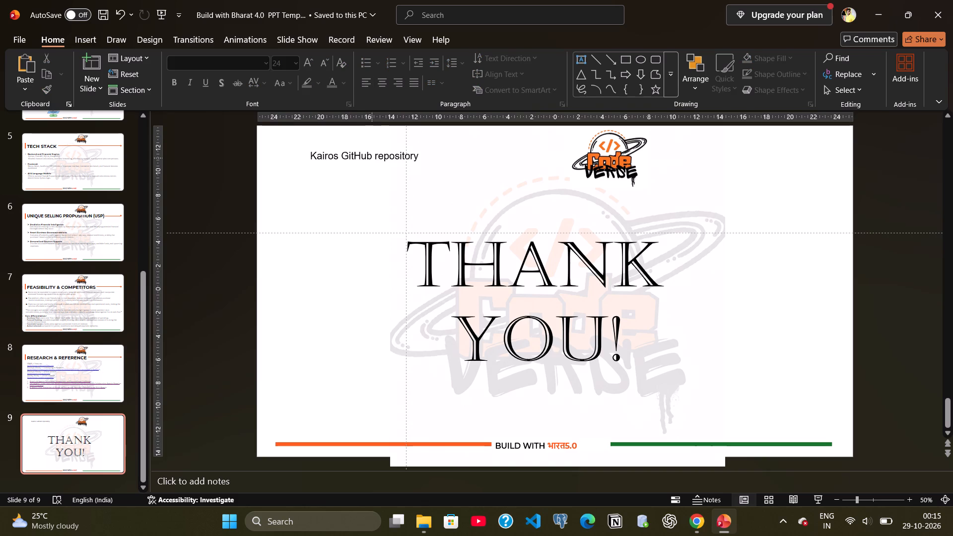
Move the "Kairos GitHub repository" text box to the slide's upper-left corner, aligned with the start of the orange footer line.
left_click(372, 158)
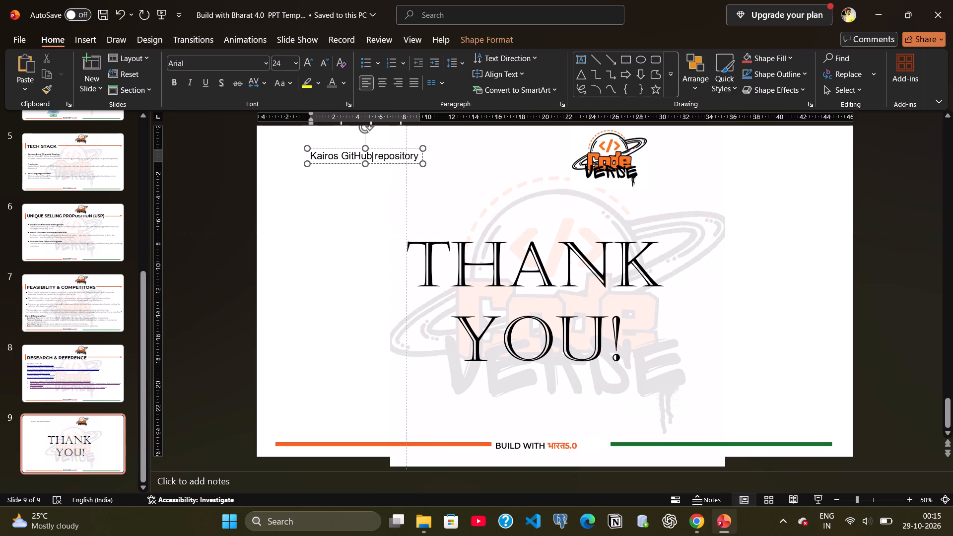
left_click_drag(321, 150, 302, 146)
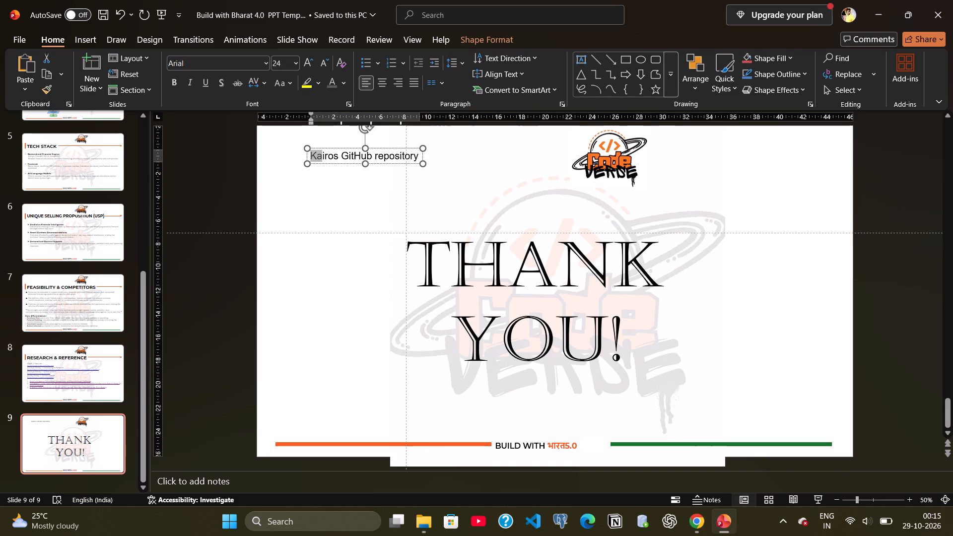
left_click(314, 192)
left_click(325, 153)
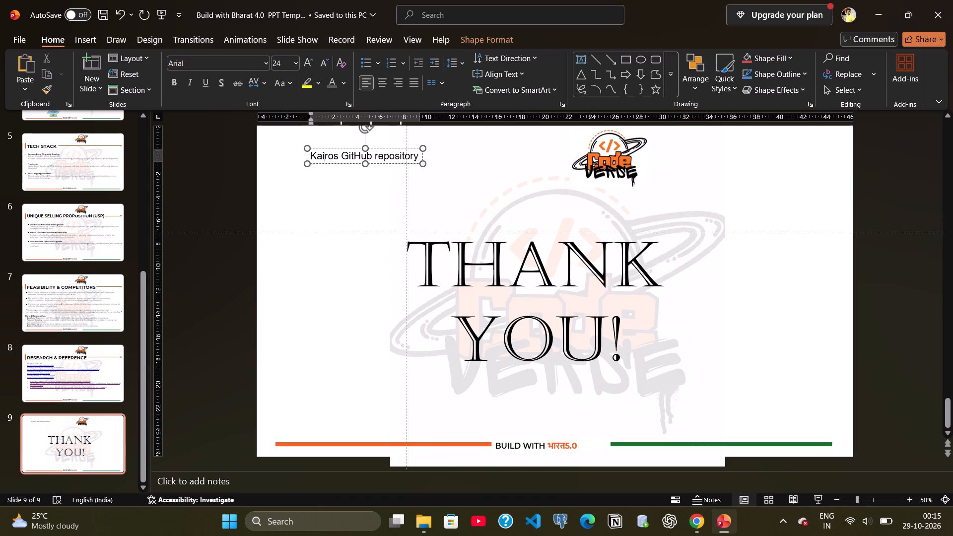
left_click_drag(335, 149, 311, 142)
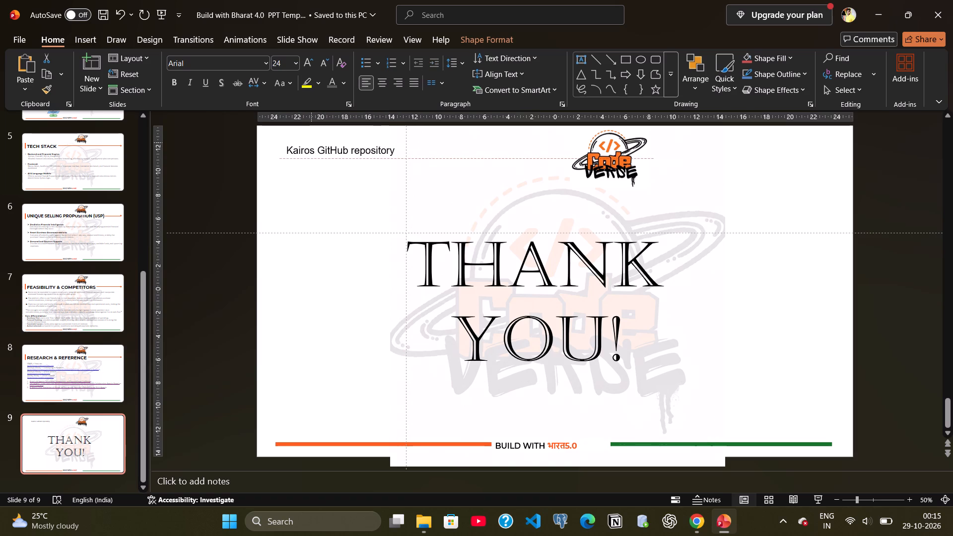
left_click_drag(311, 142, 305, 141)
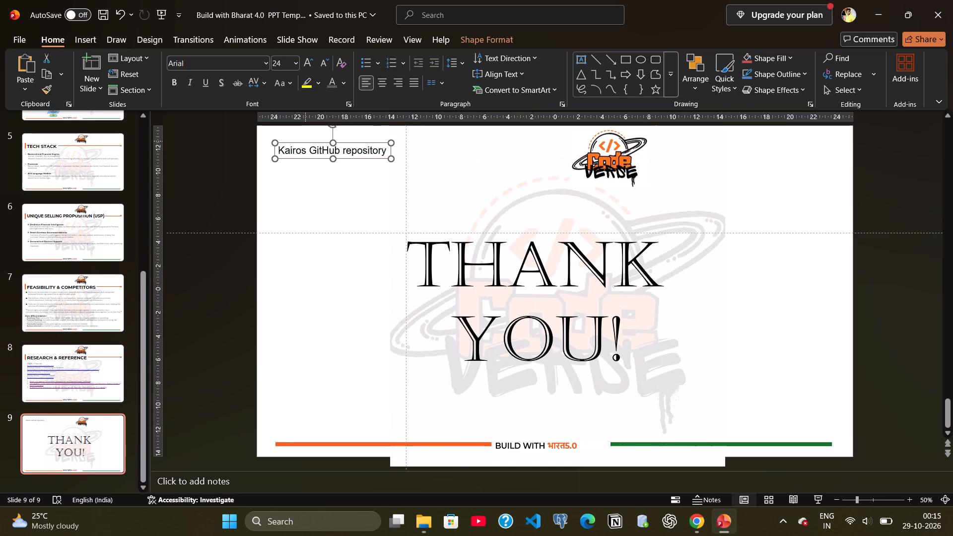
Set the font size of the whole "Kairos GitHub repository" text to 20.
left_click_drag(385, 151, 281, 152)
left_click(295, 65)
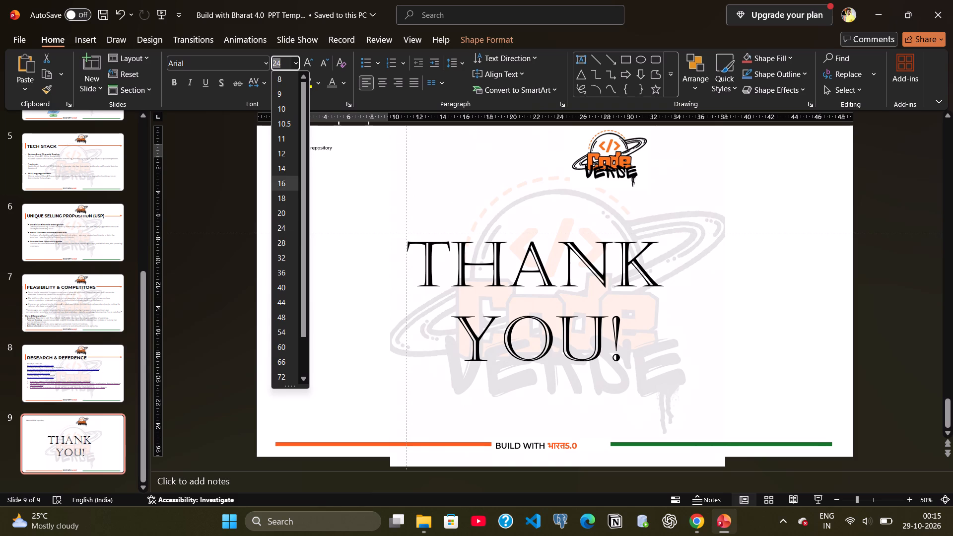
left_click(283, 208)
left_click(328, 205)
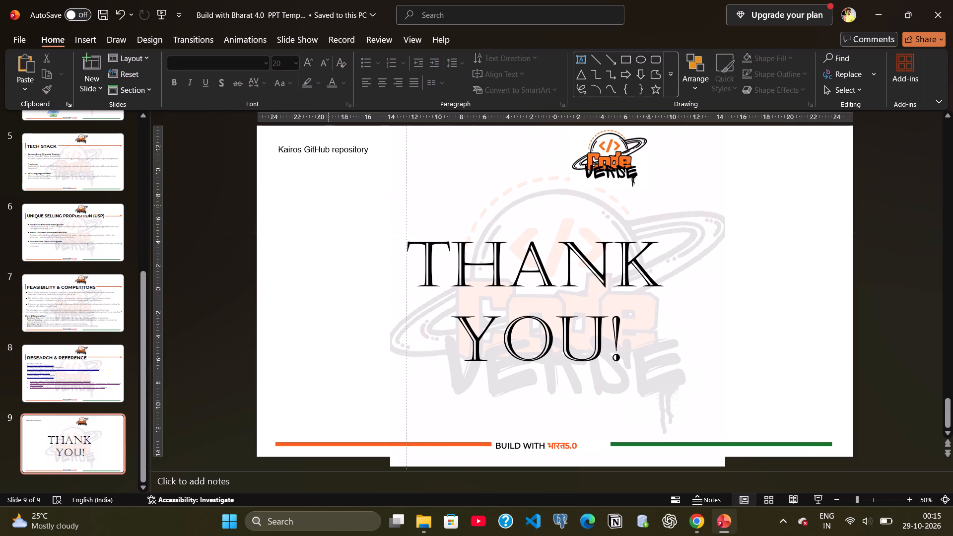
left_click(692, 533)
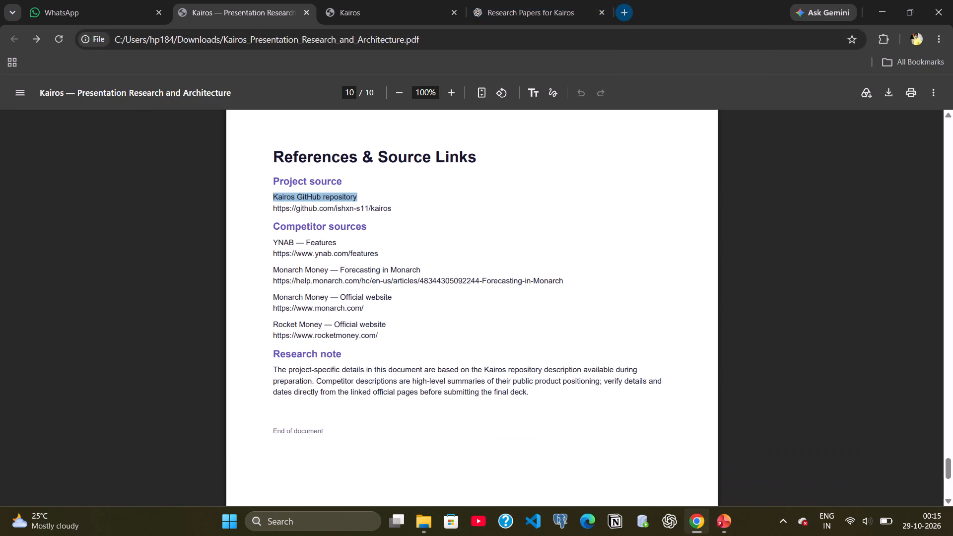
left_click(630, 10)
left_click(545, 38)
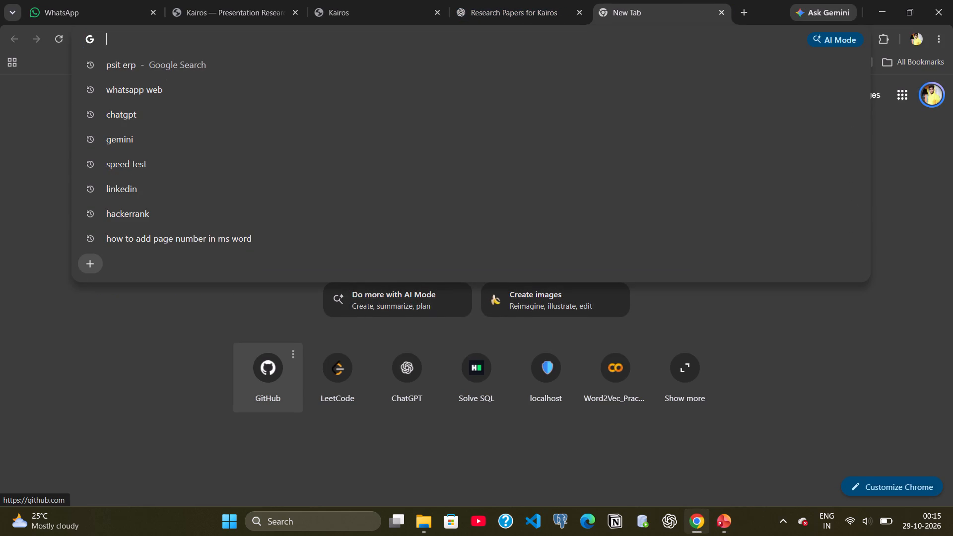
left_click(272, 365)
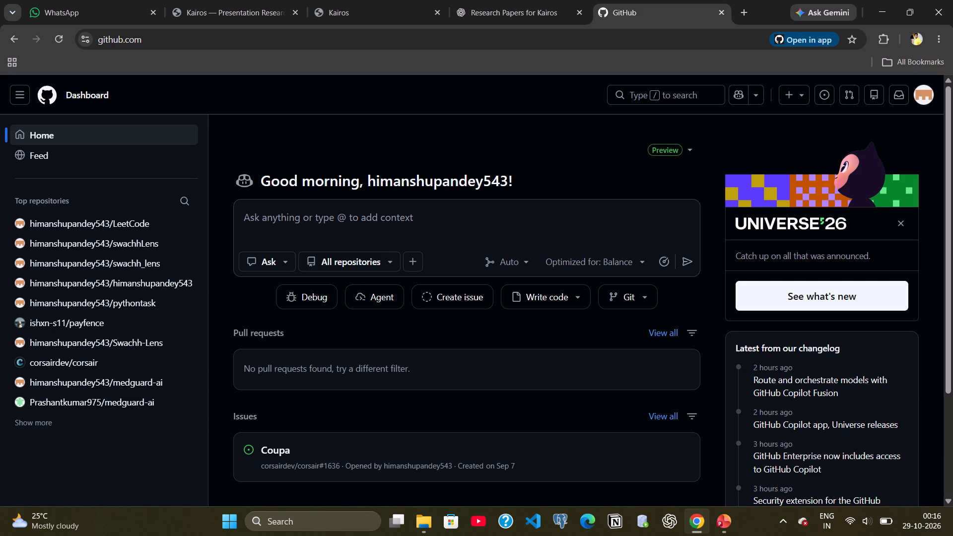
left_click(926, 96)
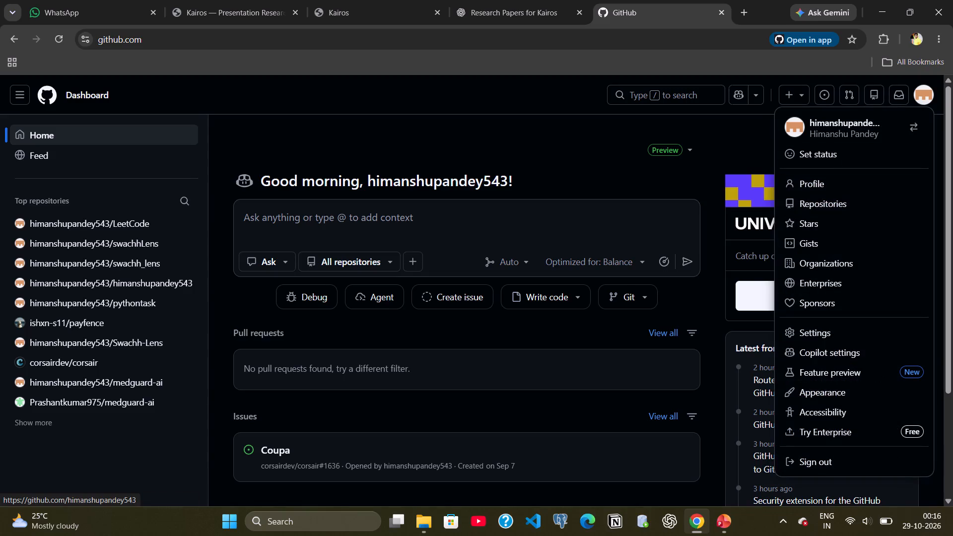
left_click(807, 189)
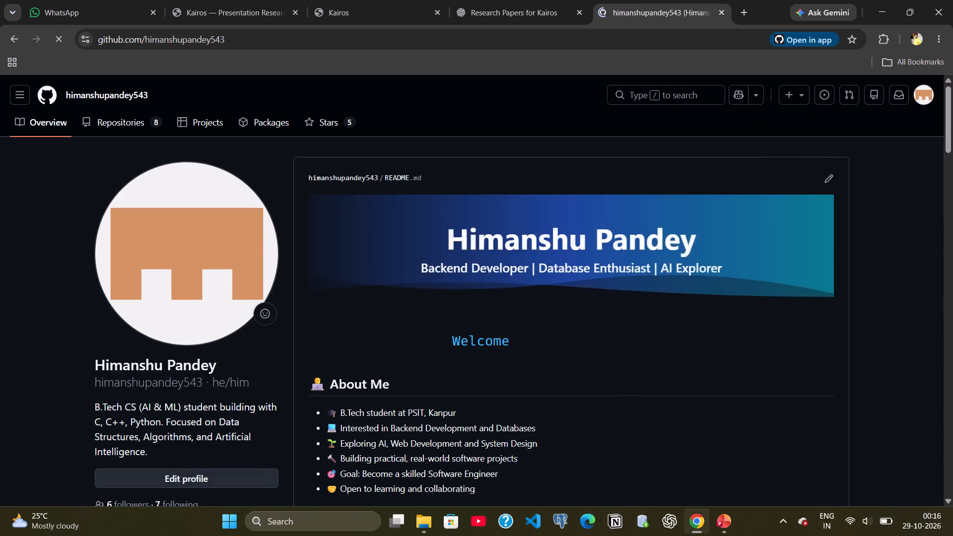
scroll(114, 481, "down", 2)
left_click(116, 385)
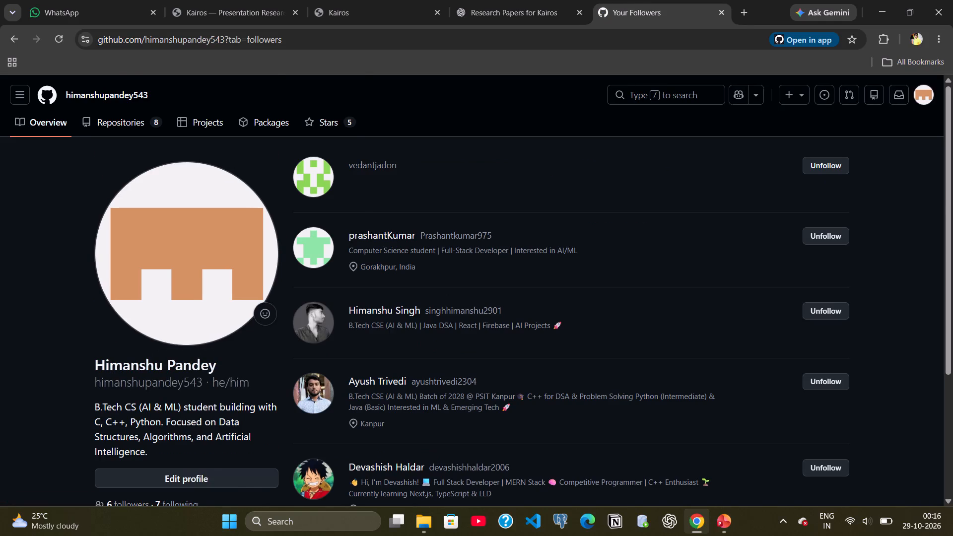
scroll(376, 413, "down", 7)
left_click(367, 380)
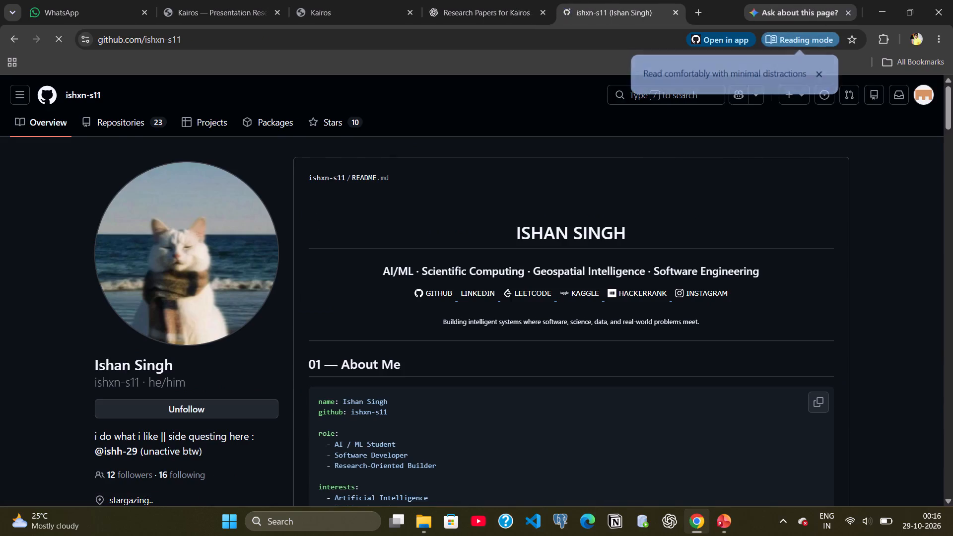
left_click(115, 123)
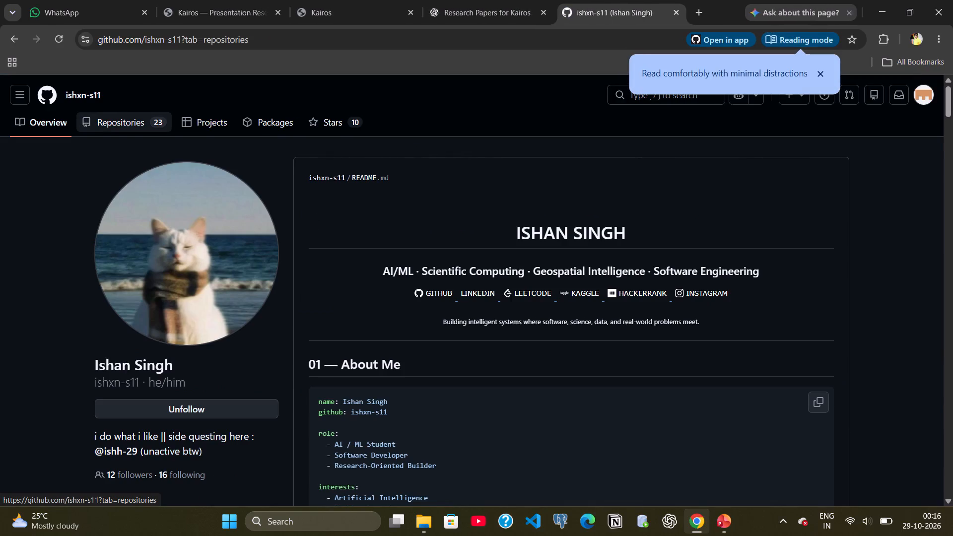
scroll(133, 335, "down", 4)
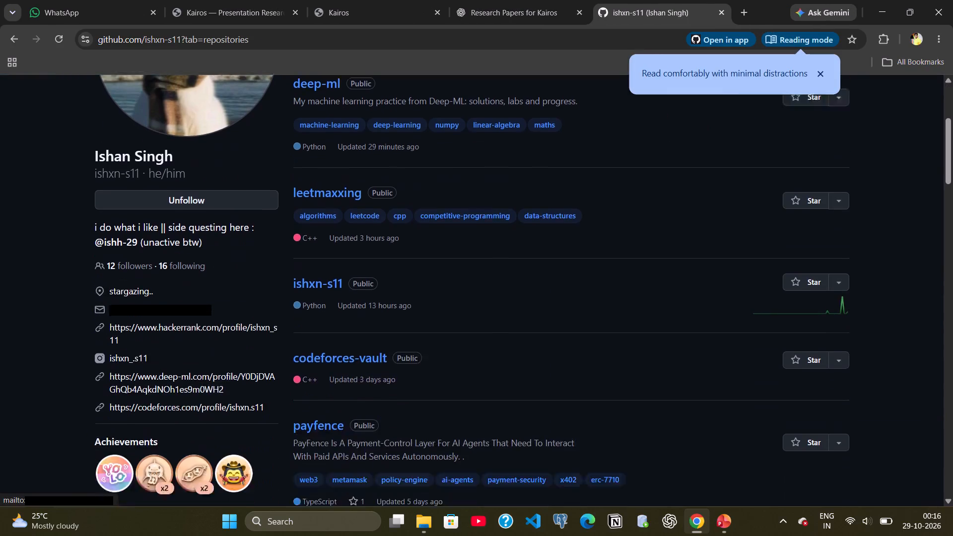
scroll(133, 335, "down", 3)
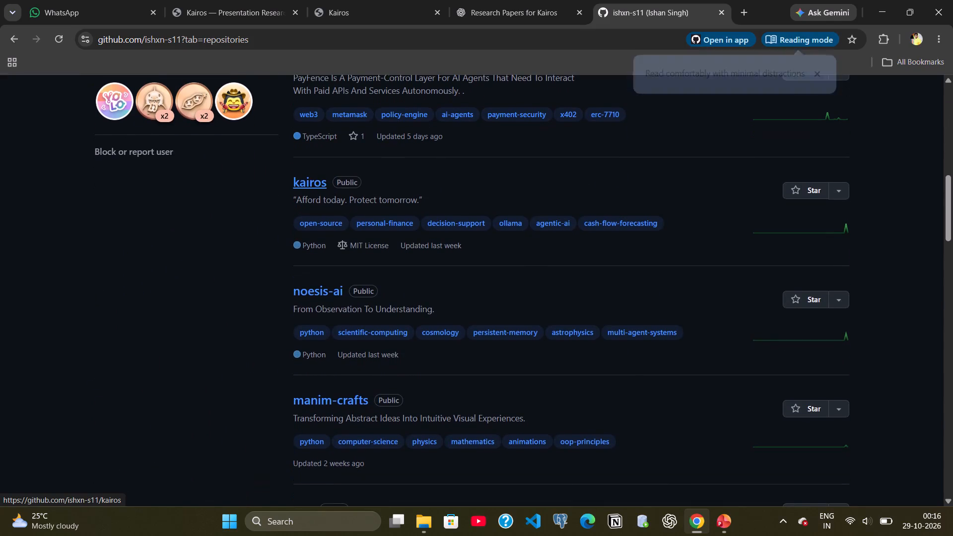
left_click(303, 184)
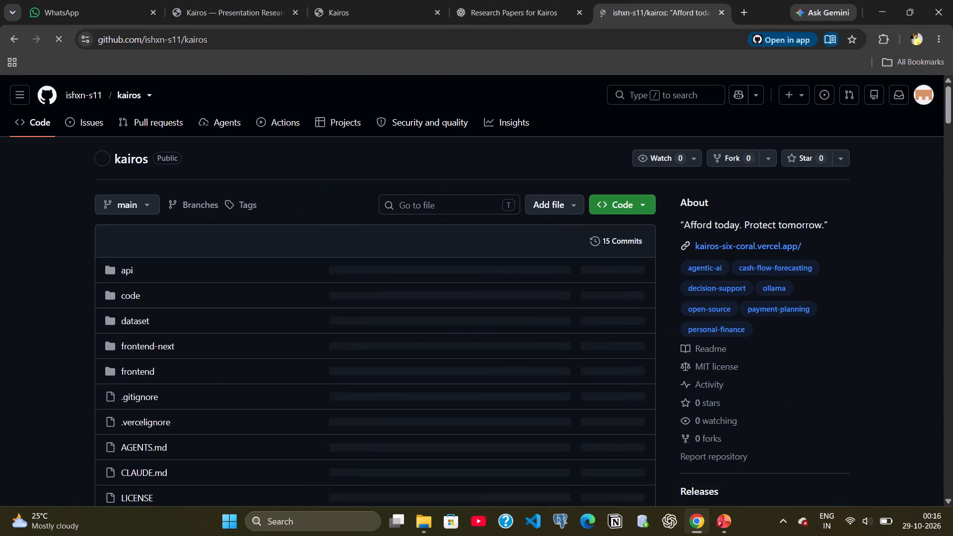
Copy the HTTPS clone URL of the kairos repository on GitHub in Chrome.
left_click(718, 517)
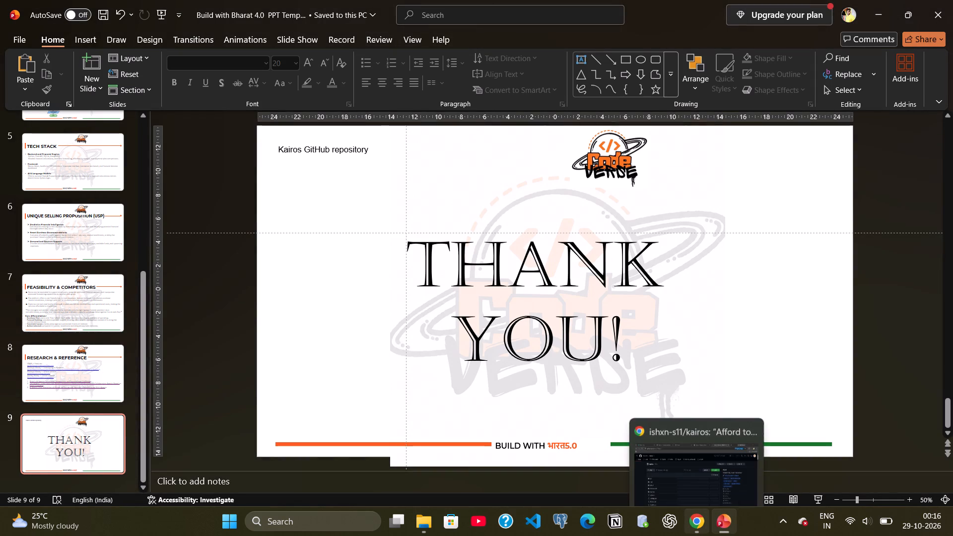
left_click(705, 521)
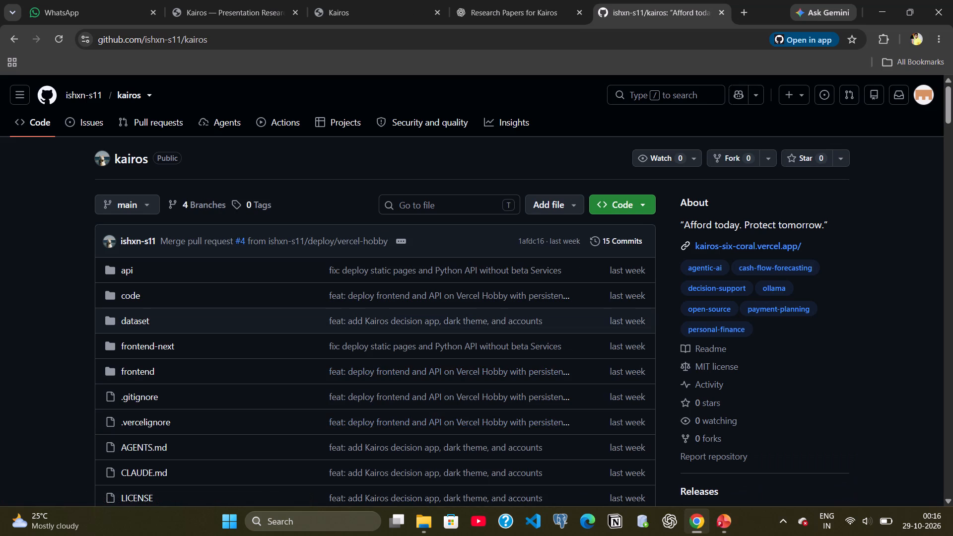
left_click(639, 204)
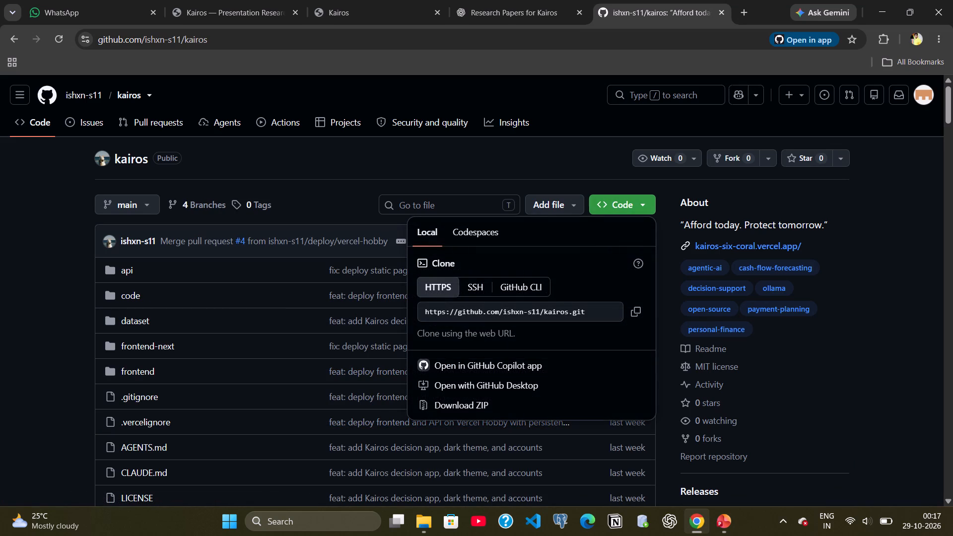
left_click(635, 308)
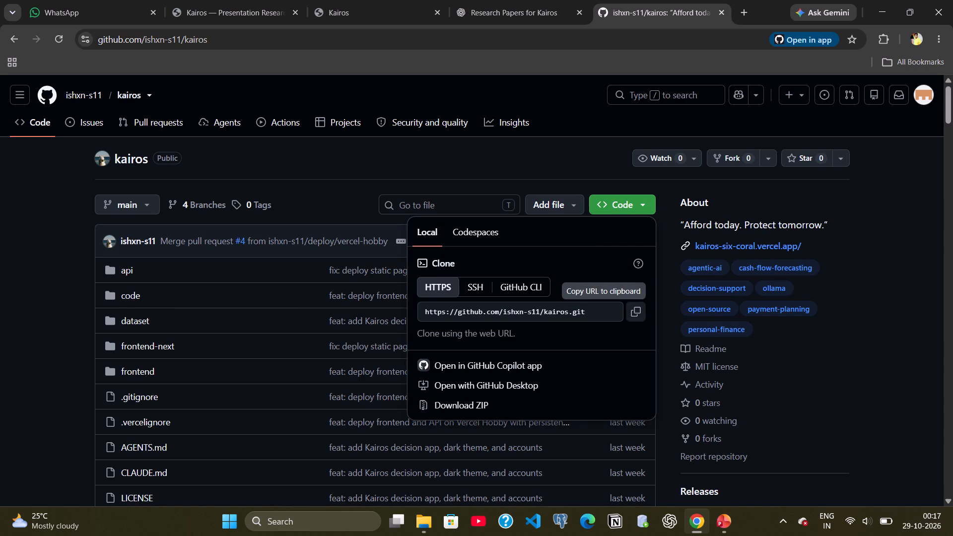
left_click(725, 522)
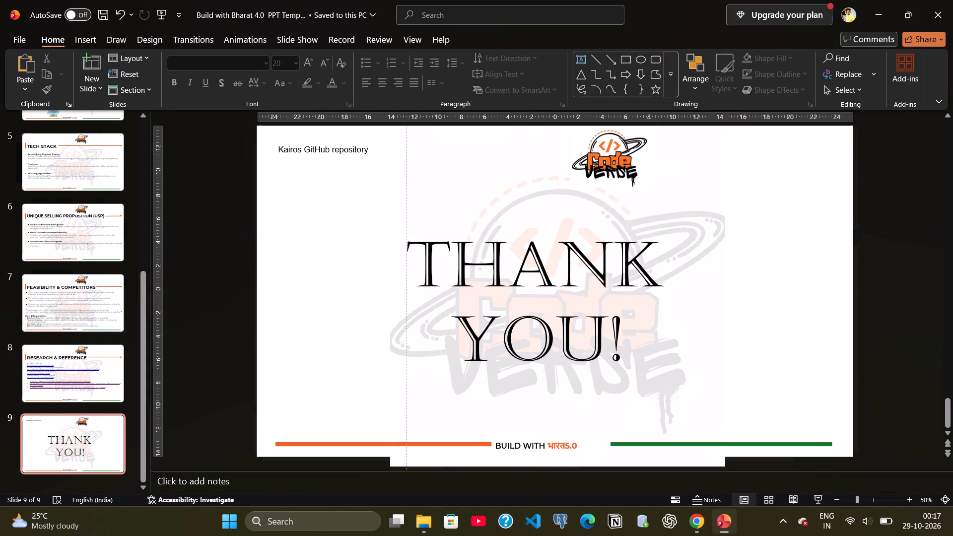
left_click_drag(279, 150, 347, 158)
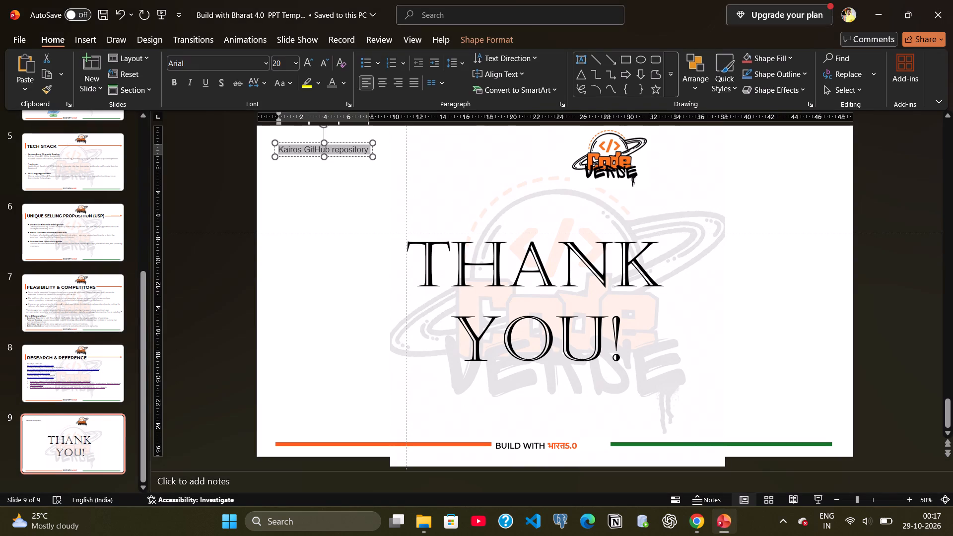
left_click_drag(347, 158, 362, 155)
key("ctrl+k")
left_click(408, 311)
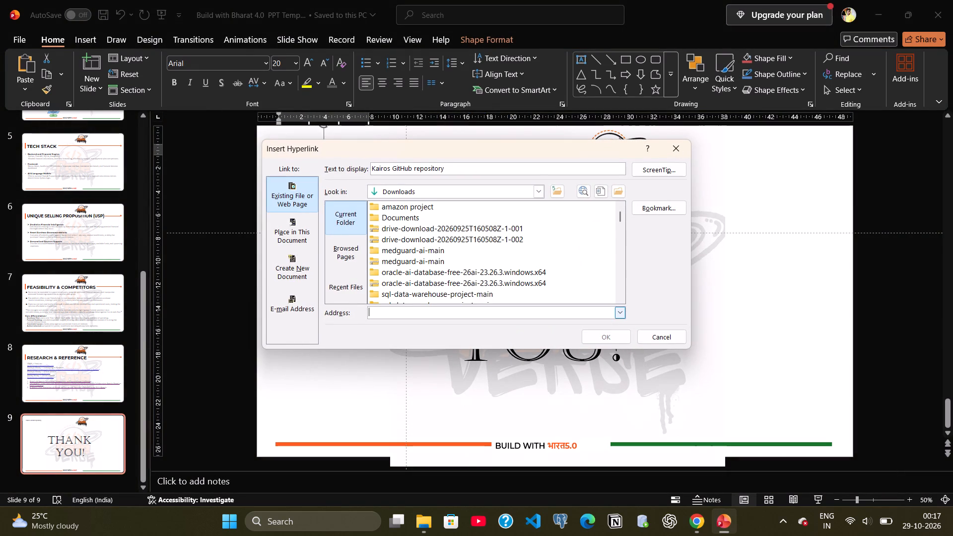
key("ctrl+v")
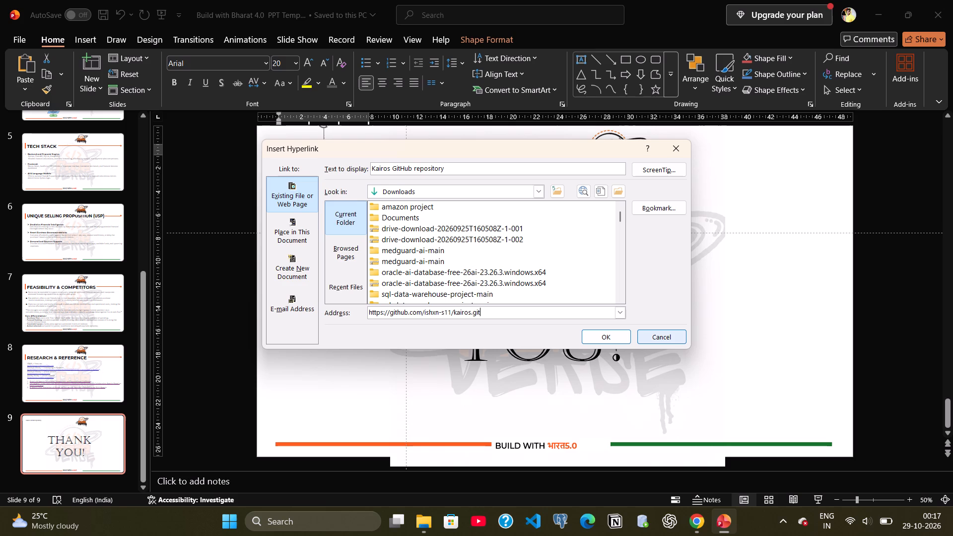
left_click(599, 339)
left_click(430, 229)
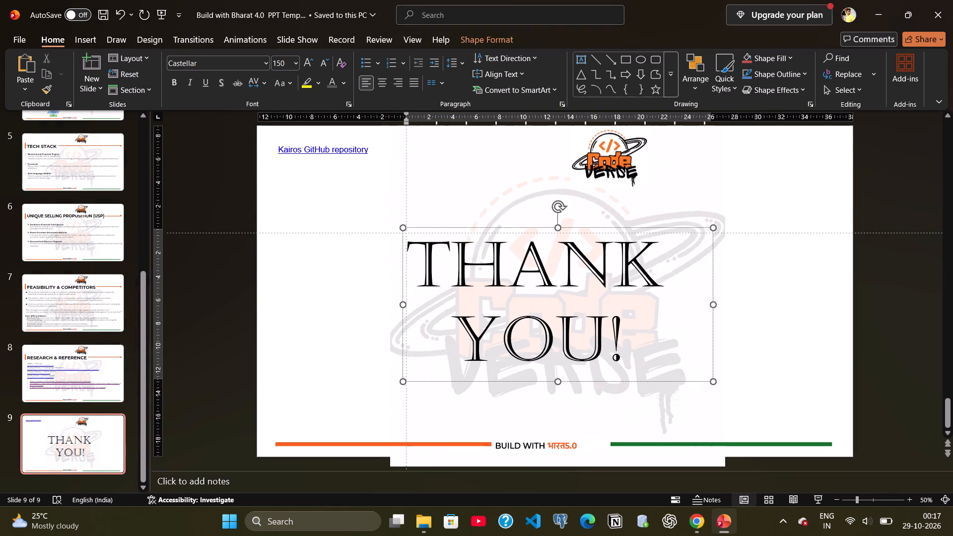
Set the "Kairos GitHub repository" link's font to Montserrat, taking the font name from the FEASIBILITY & COMPETITORS heading on slide 7.
left_click_drag(278, 149, 337, 155)
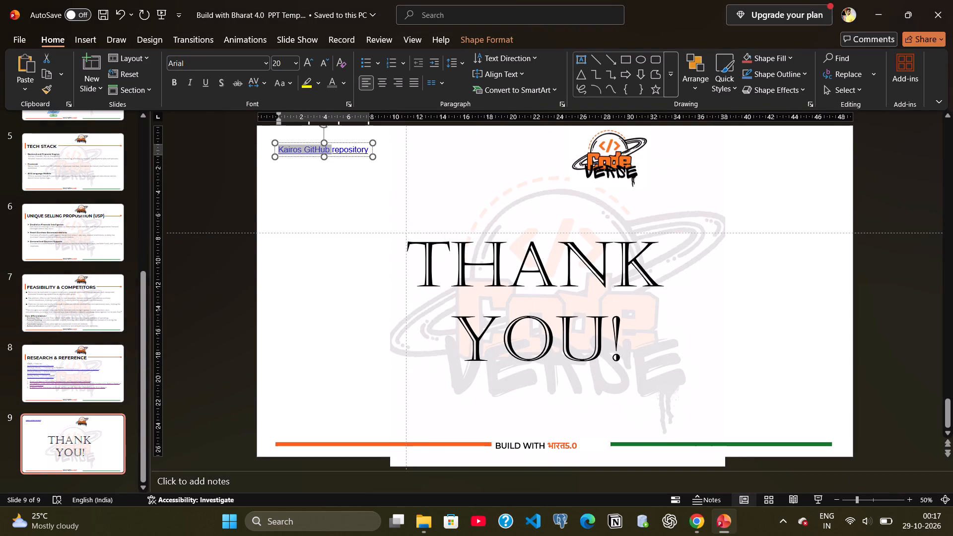
left_click_drag(337, 155, 367, 154)
left_click(348, 181)
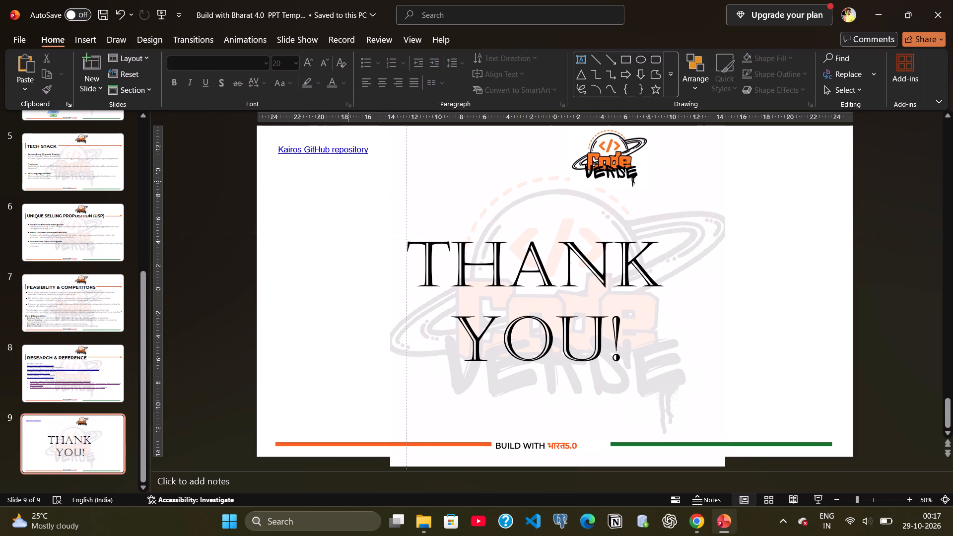
scroll(353, 203, "up", 1)
double_click(353, 203)
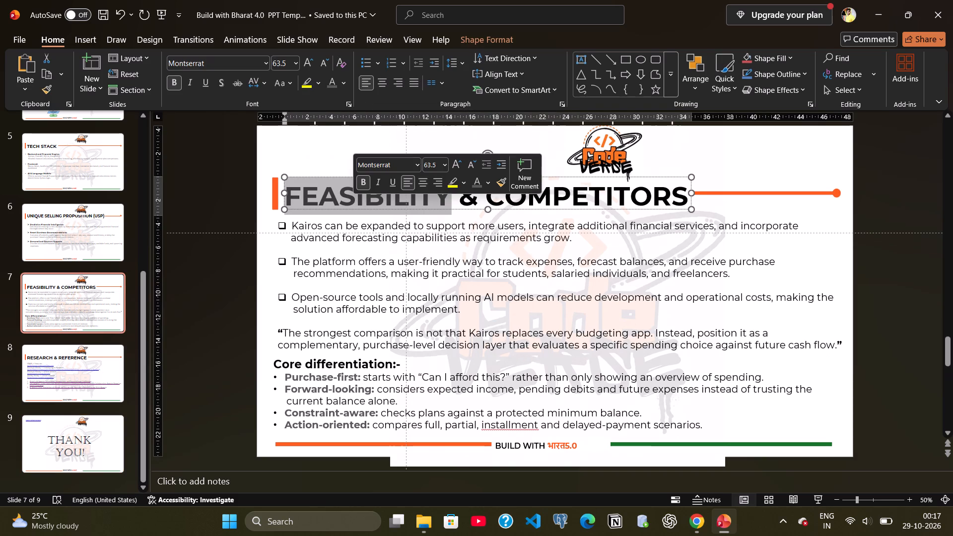
left_click(294, 146)
left_click(315, 192)
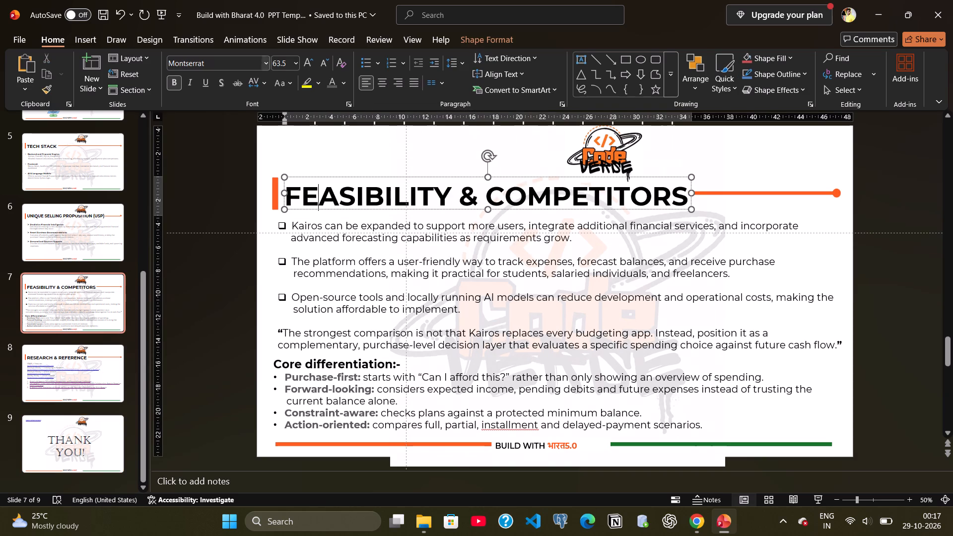
left_click(237, 61)
key("ctrl+c")
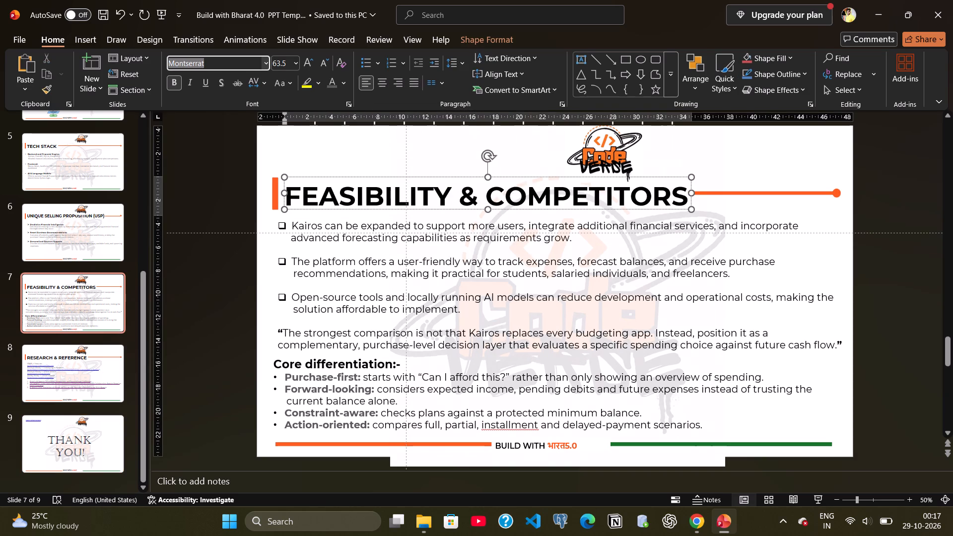
left_click(80, 444)
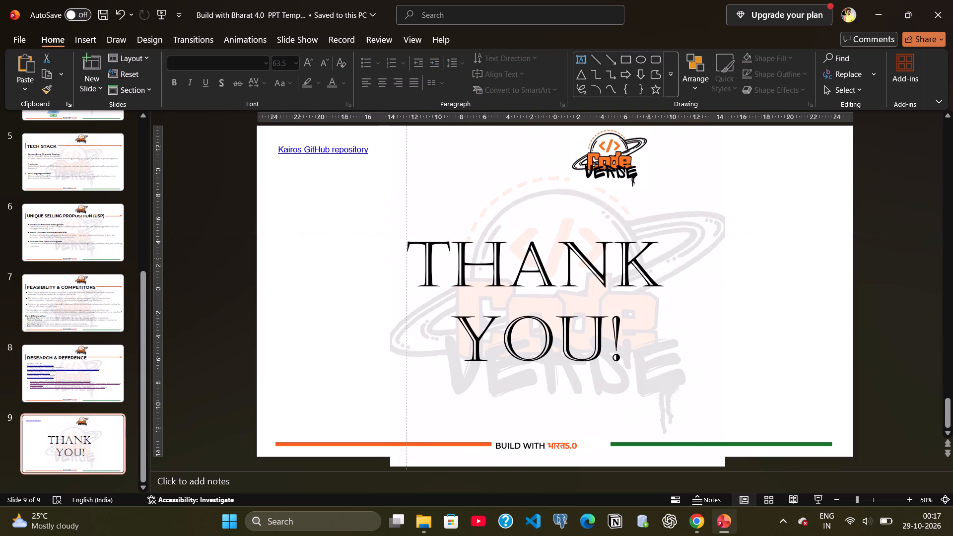
left_click(285, 150)
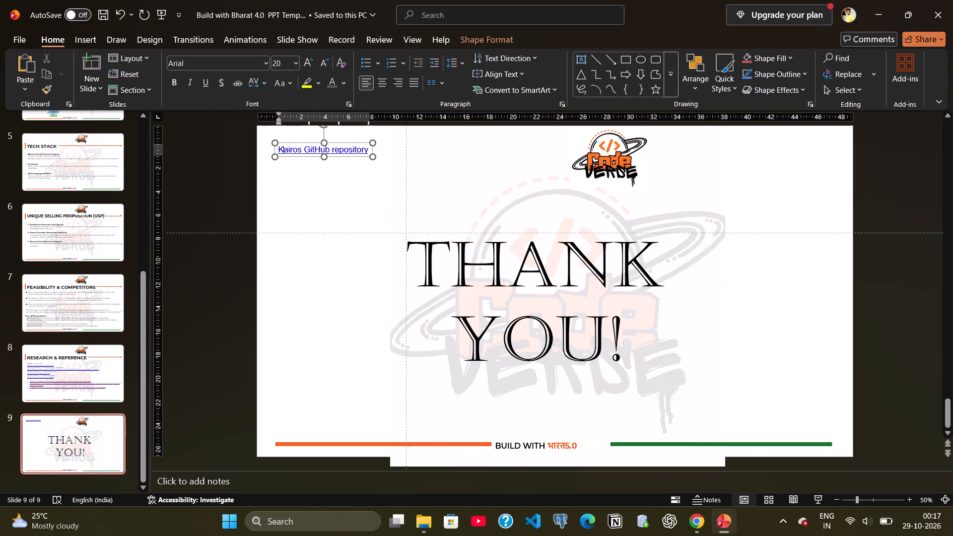
left_click_drag(278, 149, 368, 151)
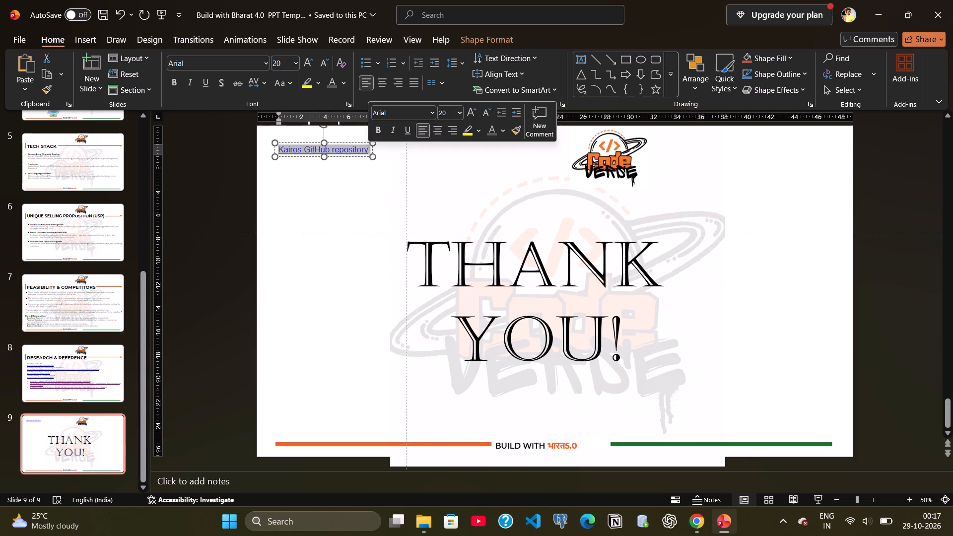
left_click(208, 64)
key("BackSpace")
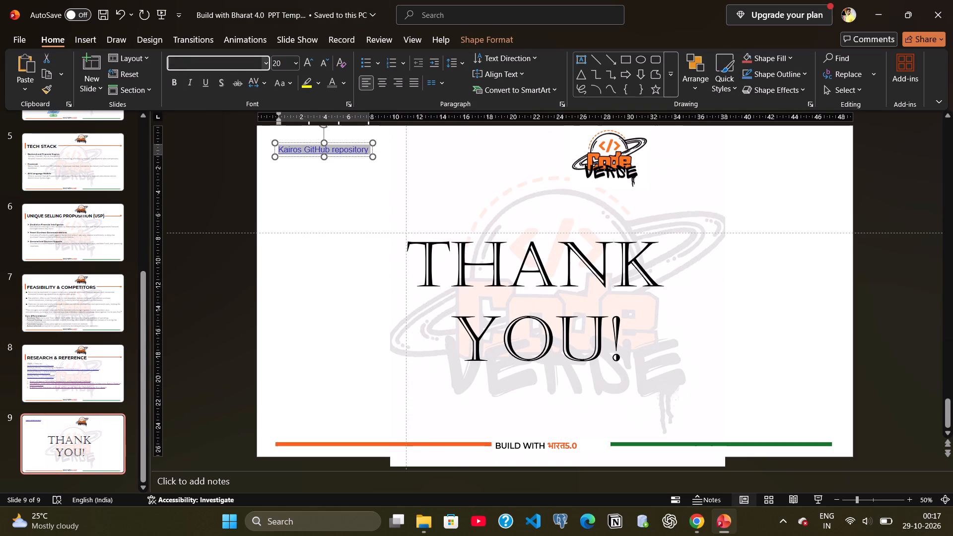
key("ctrl+v")
key("Return")
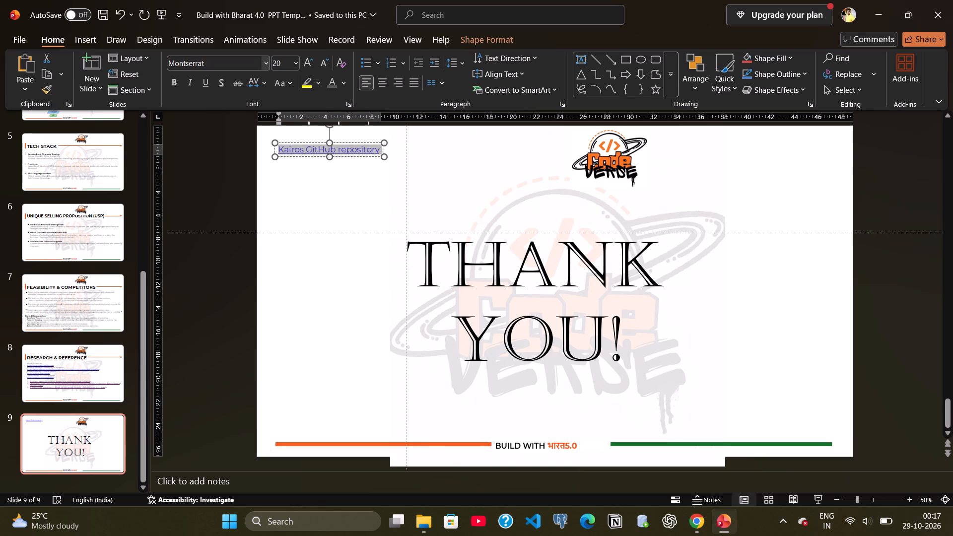
left_click(299, 203)
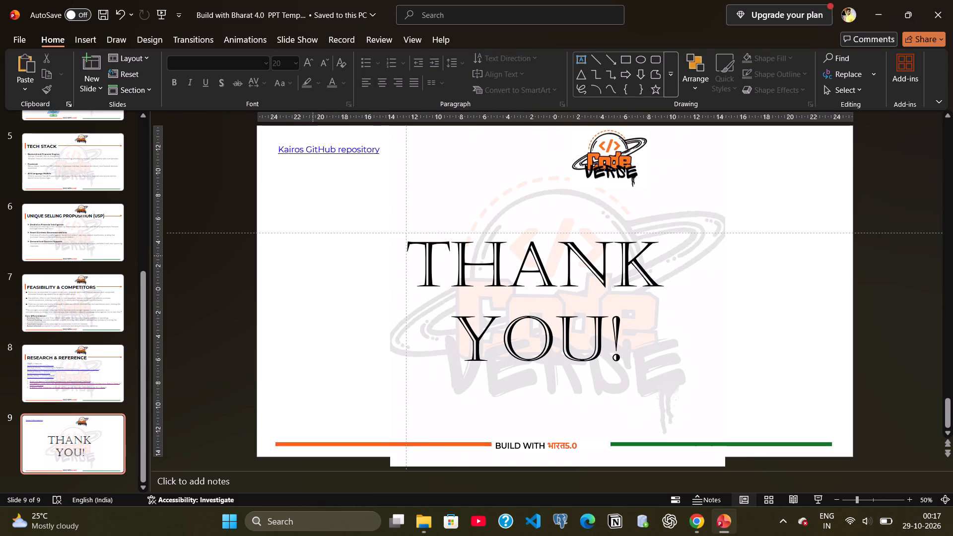
Follow the "Kairos GitHub repository" link, look through the repository's files and README in Edge, and close the browser window.
left_click(318, 147, "ctrl")
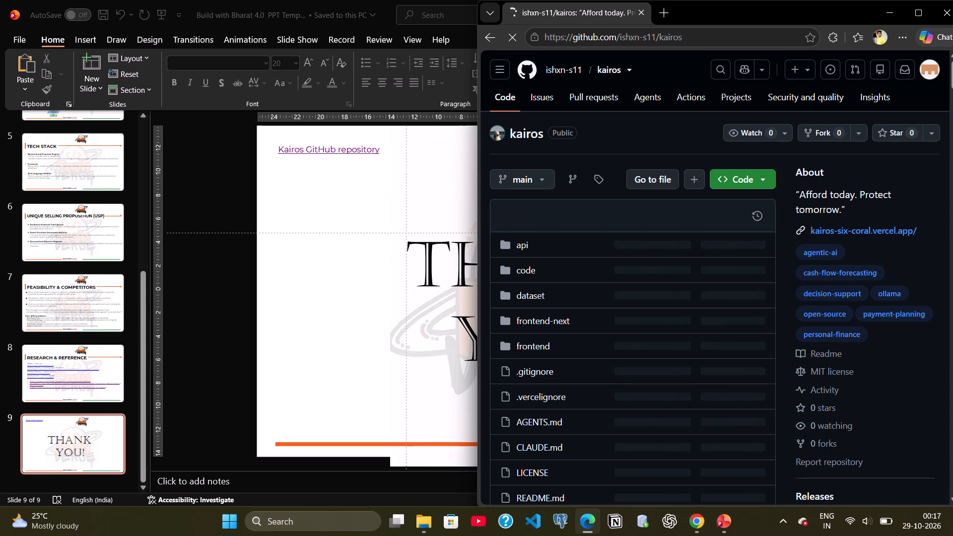
scroll(740, 349, "down", 9)
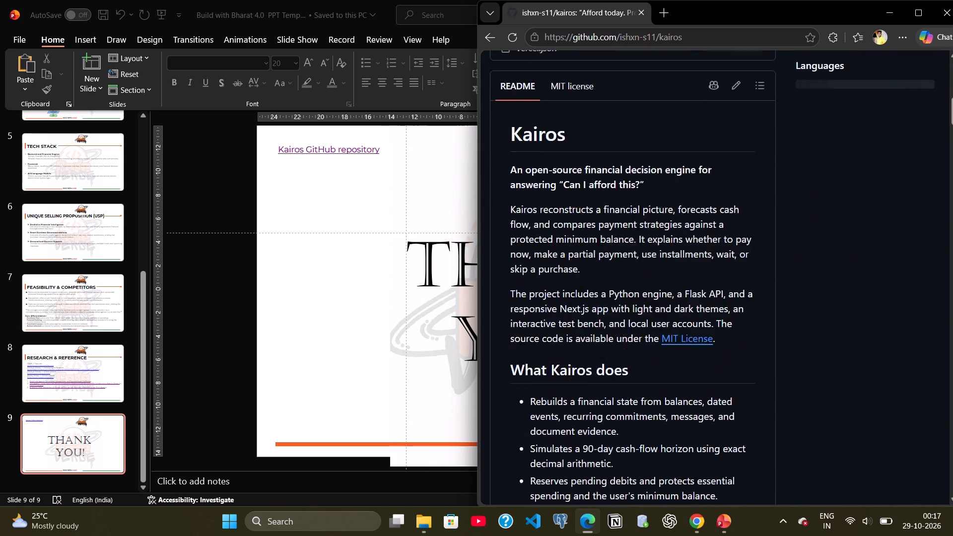
scroll(740, 349, "up", 3)
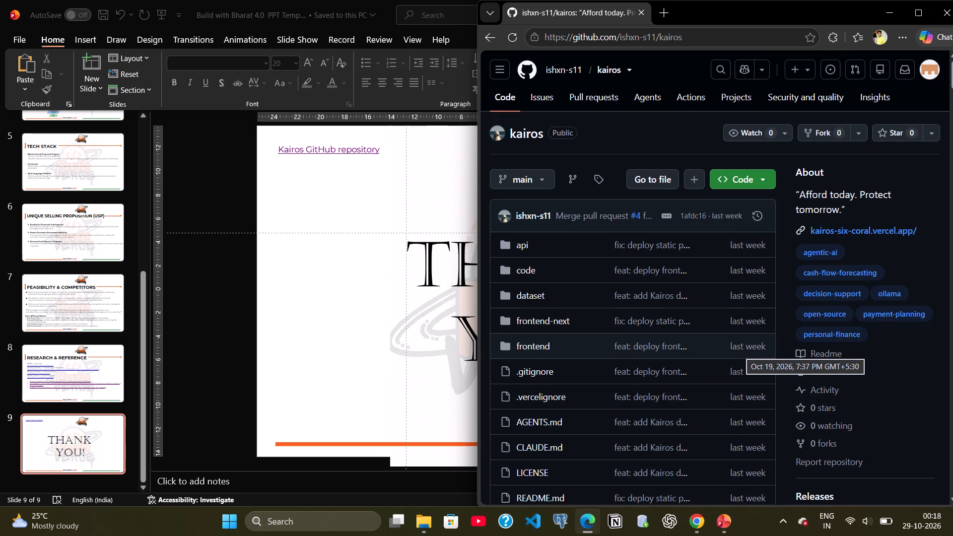
scroll(740, 349, "down", 19)
scroll(740, 349, "down", 2)
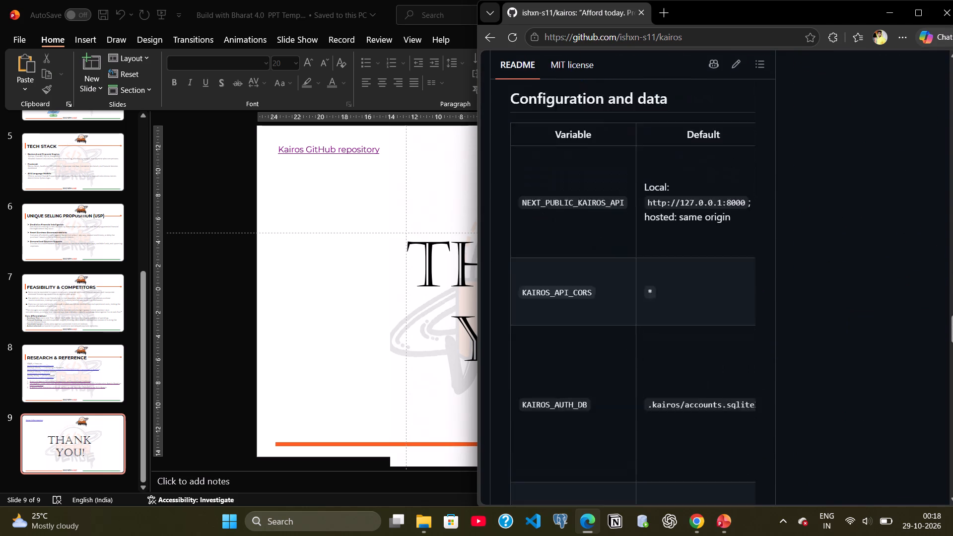
scroll(740, 349, "down", 12)
scroll(740, 349, "up", 20)
scroll(740, 349, "up", 5)
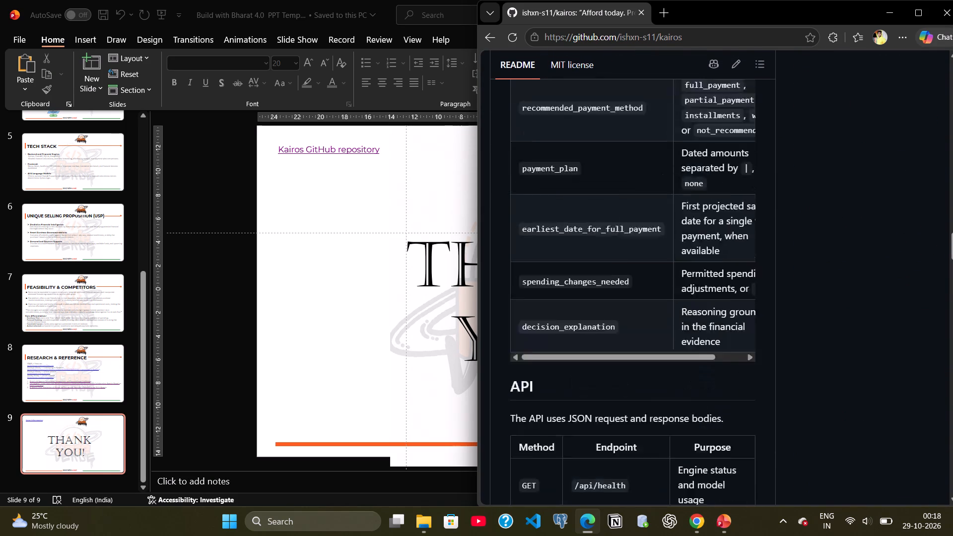
scroll(740, 349, "up", 13)
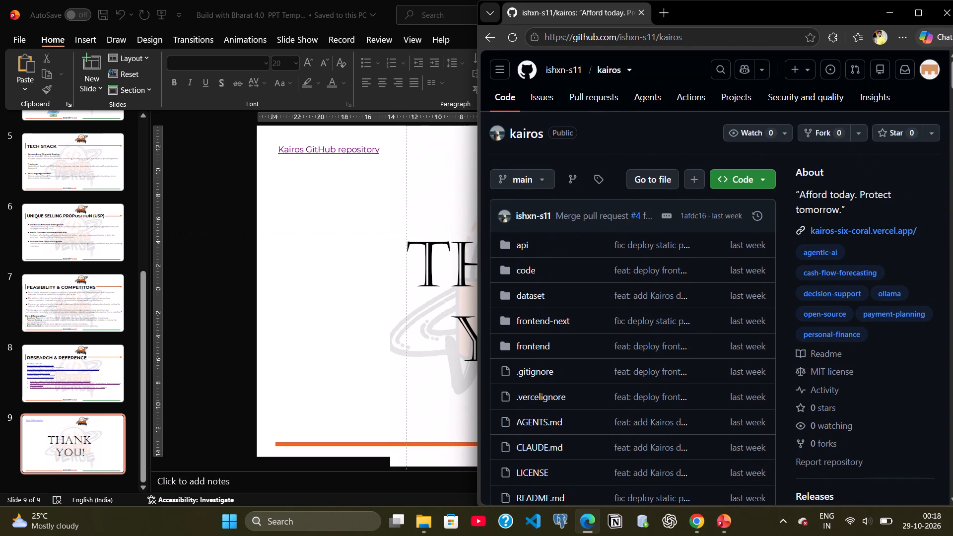
left_click(940, 12)
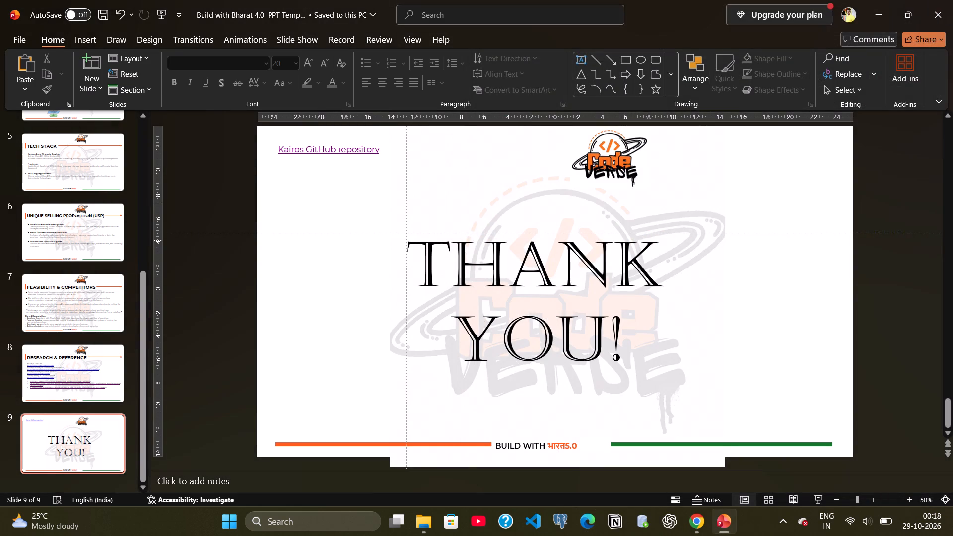
Set the font size of the whole "Kairos GitHub repository" link text to 32.
left_click(202, 223)
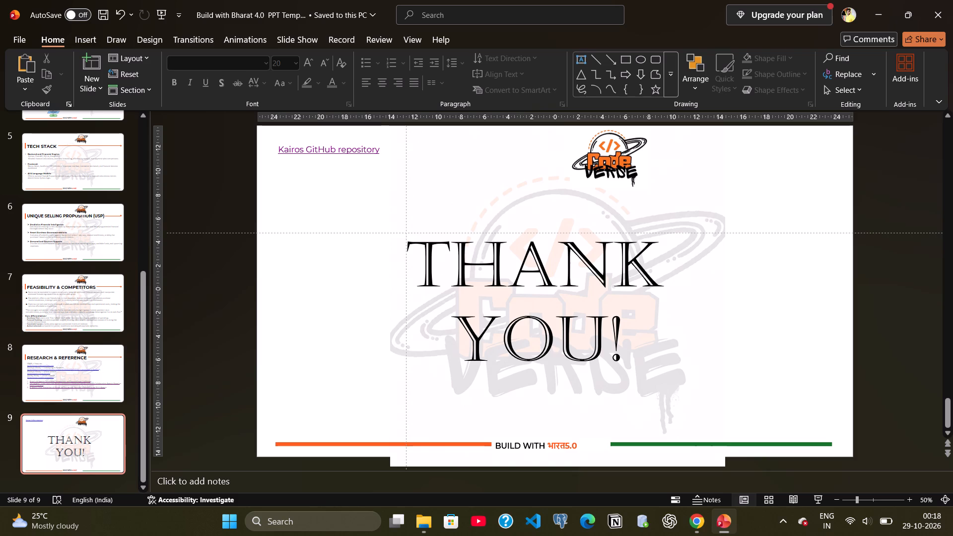
left_click(276, 150)
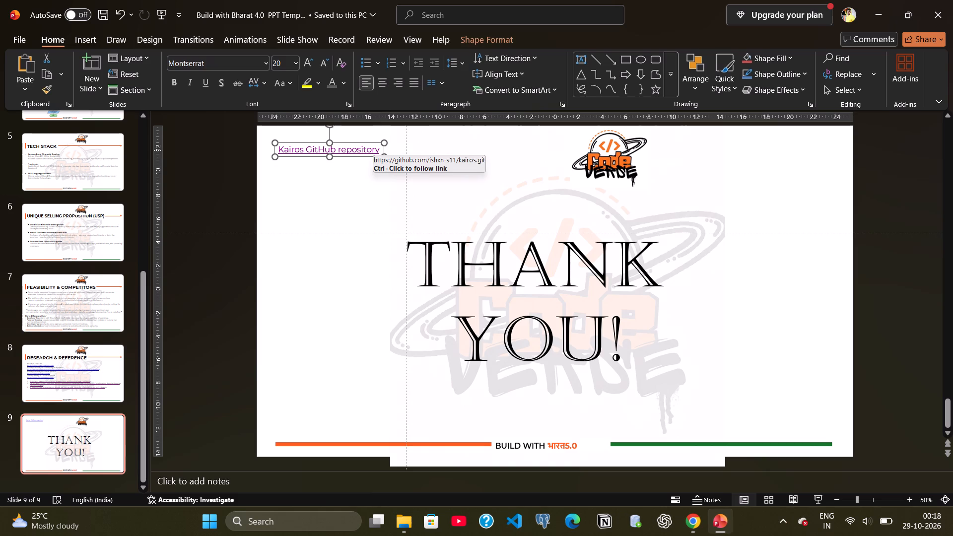
left_click_drag(278, 149, 376, 151)
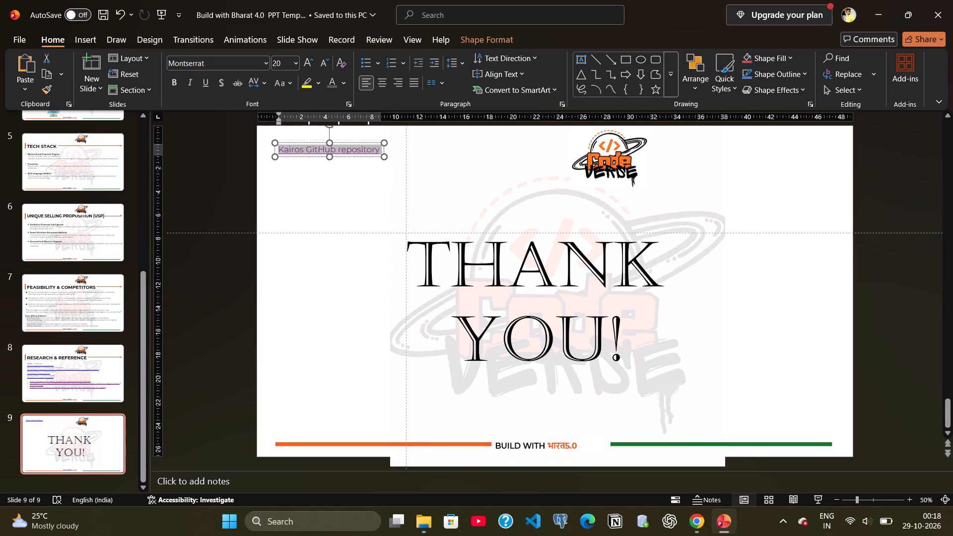
left_click_drag(376, 151, 387, 151)
left_click(298, 66)
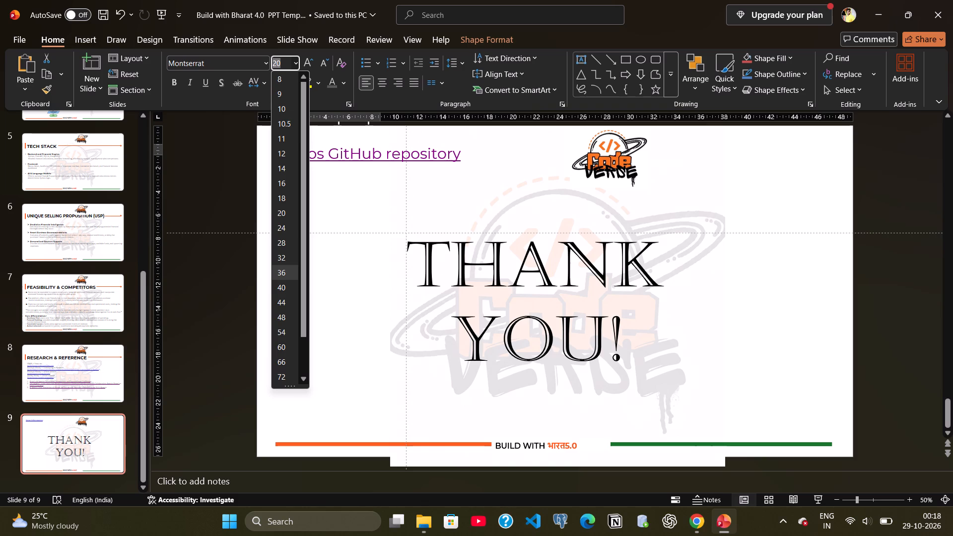
left_click(282, 254)
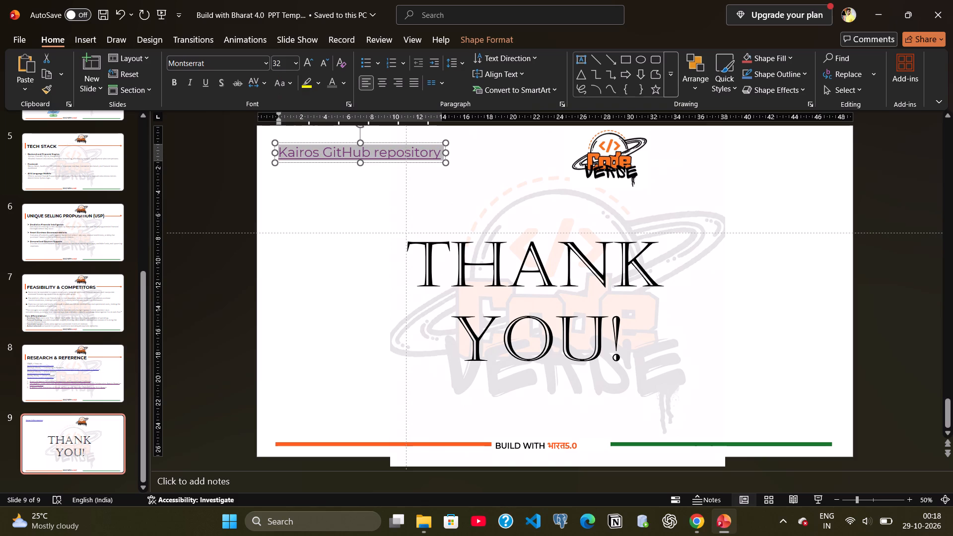
left_click(302, 219)
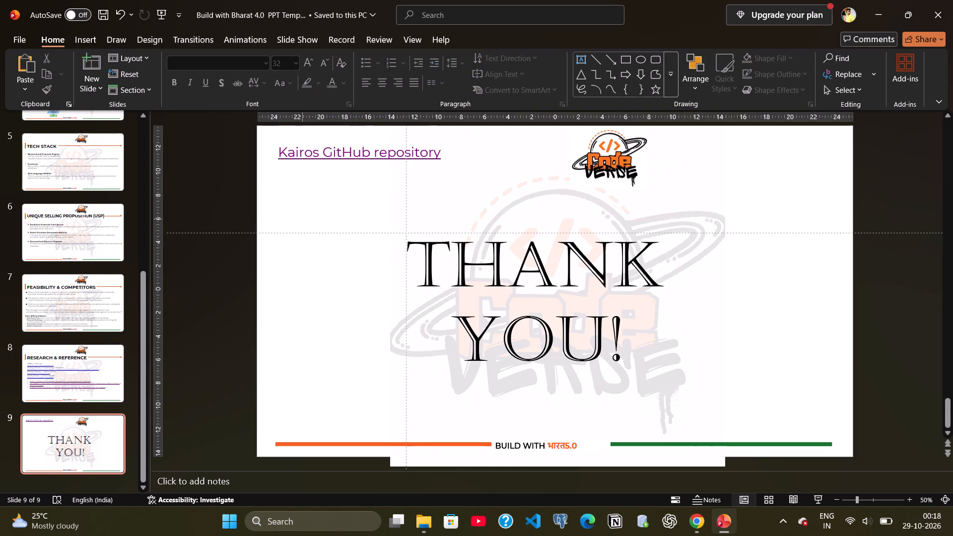
Set the font size of the whole "Kairos GitHub repository" link text to 40.
left_click(279, 151)
left_click_drag(279, 150, 393, 157)
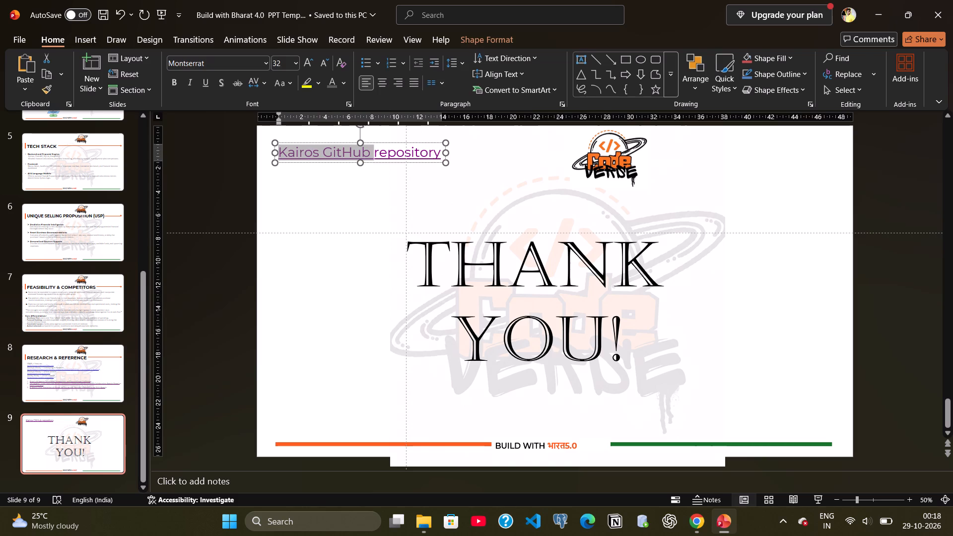
left_click_drag(393, 157, 440, 157)
left_click(295, 64)
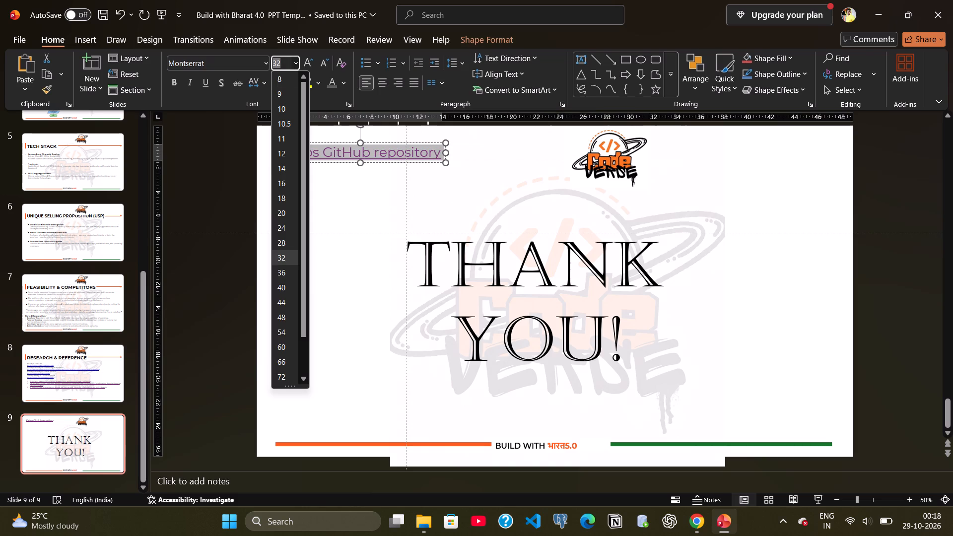
left_click(284, 284)
left_click(284, 284)
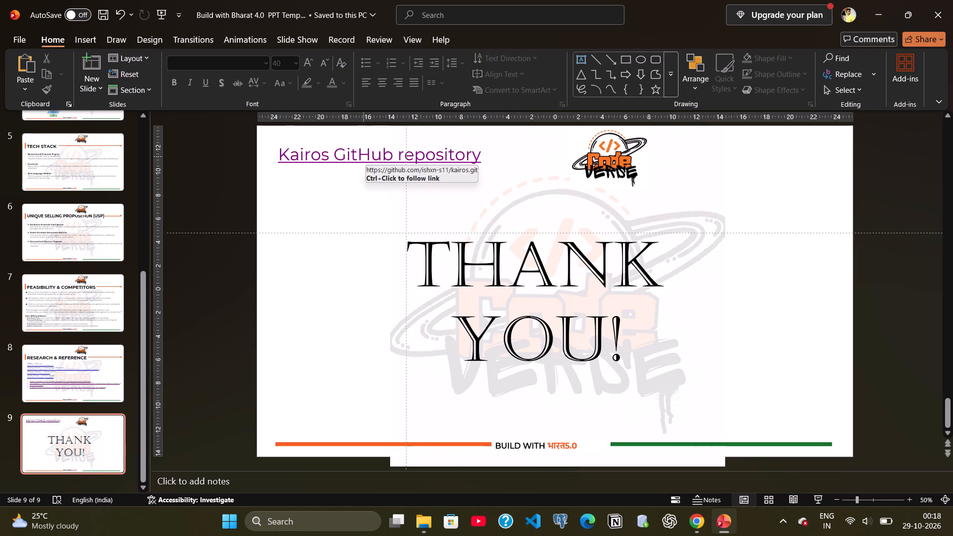
Move the "Kairos GitHub repository" text box slightly closer to the slide's upper-left corner.
left_click(273, 150)
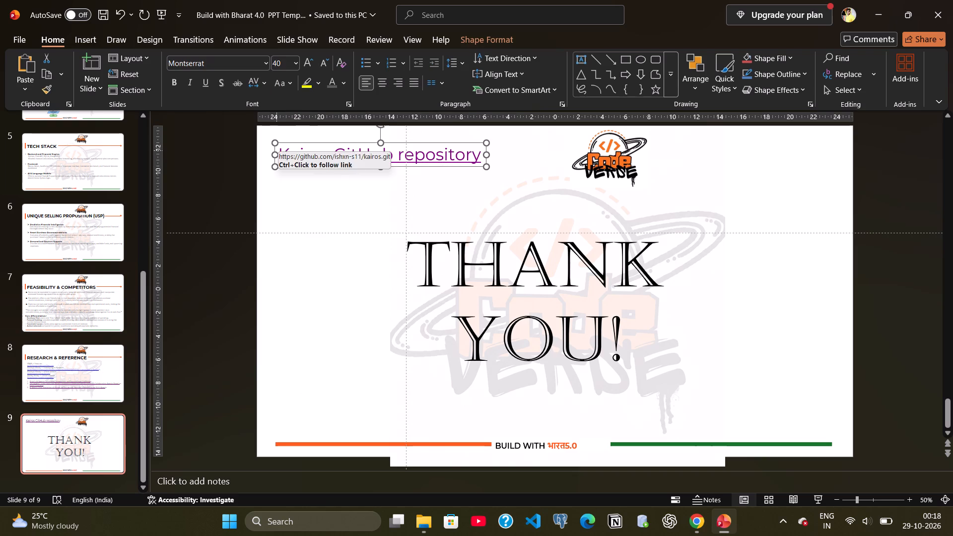
left_click_drag(316, 142, 305, 133)
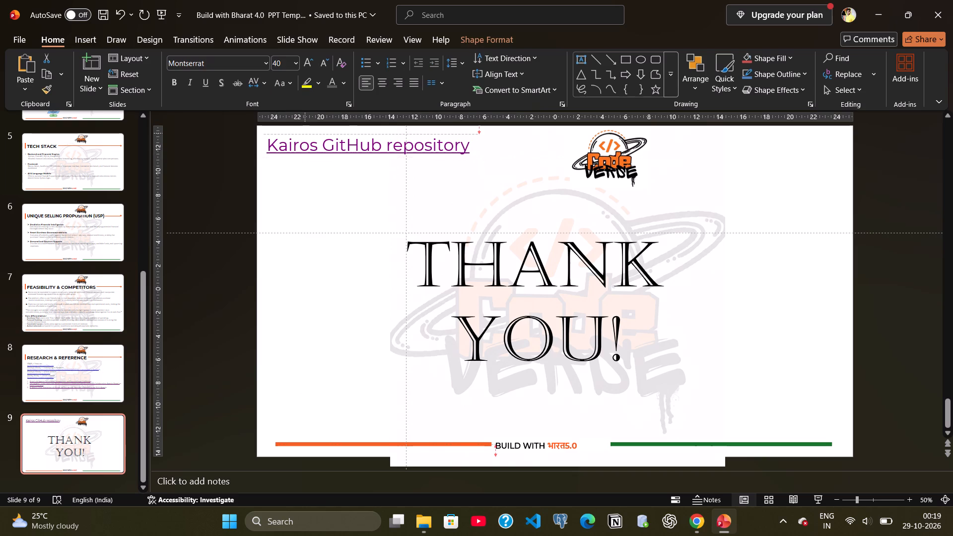
left_click_drag(305, 133, 306, 133)
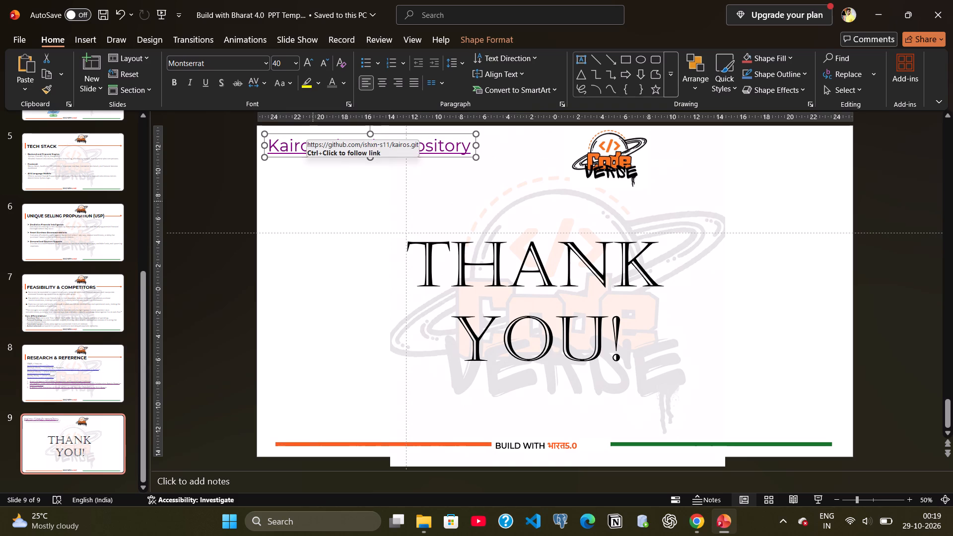
left_click(312, 202)
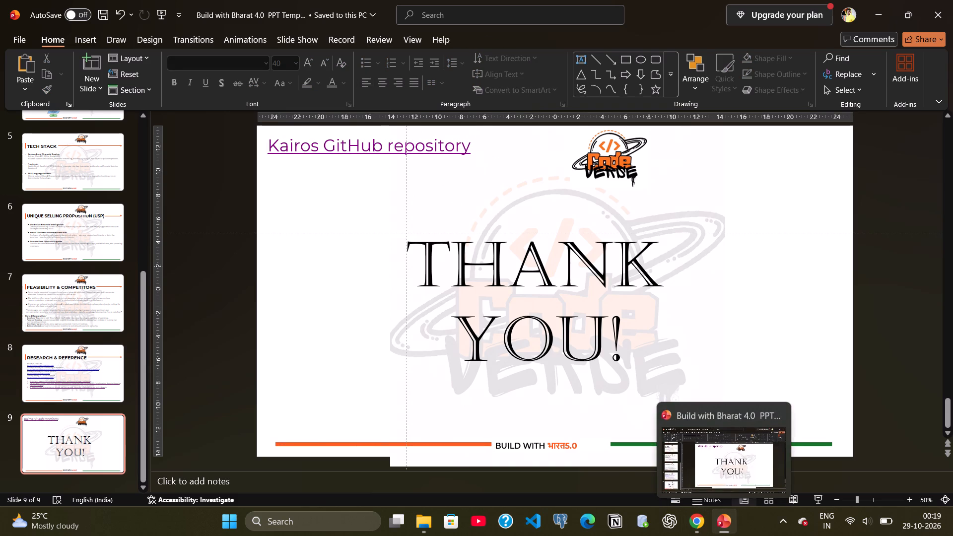
In Chrome, open the kairos-six-coral.vercel.app site from the kairos repository's About section and copy the site's full address.
left_click(696, 521)
left_click(75, 299)
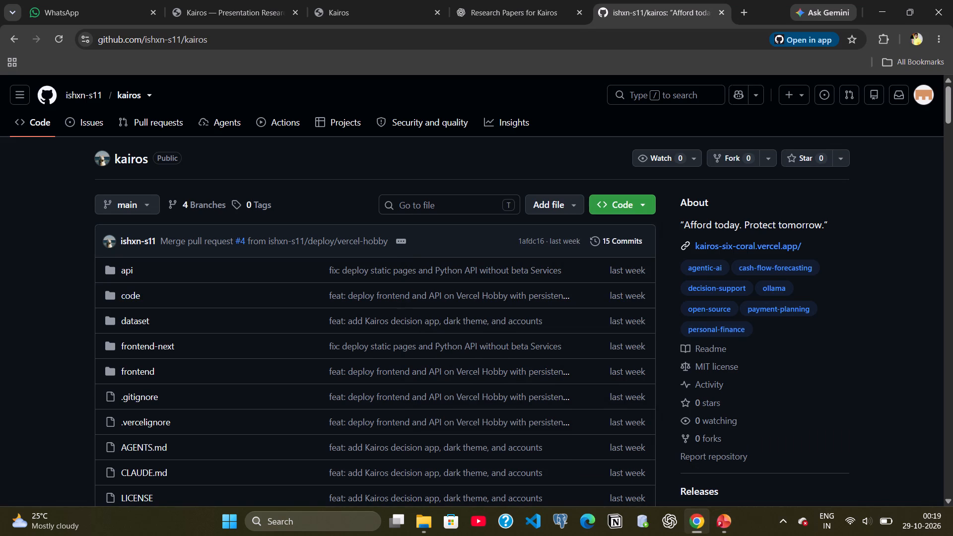
scroll(107, 275, "down", 4)
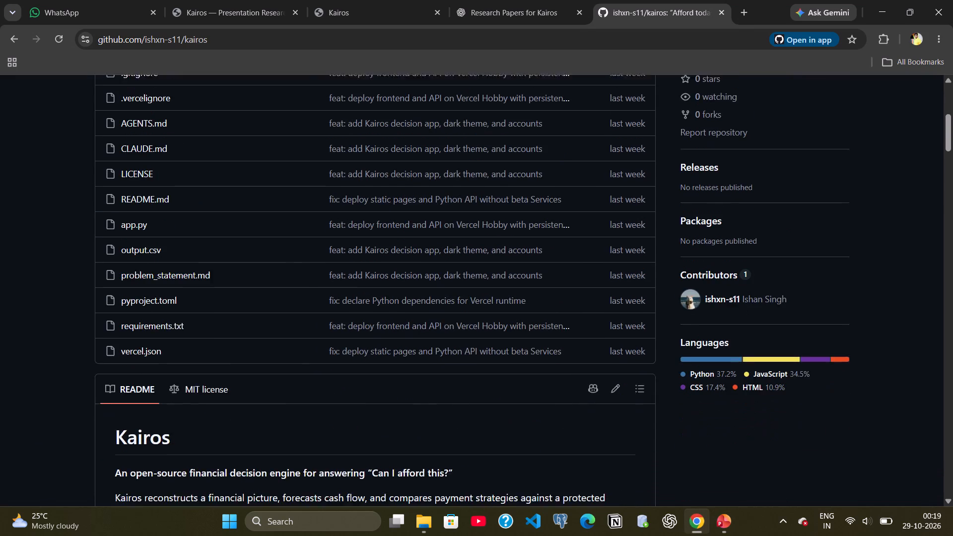
scroll(107, 275, "up", 6)
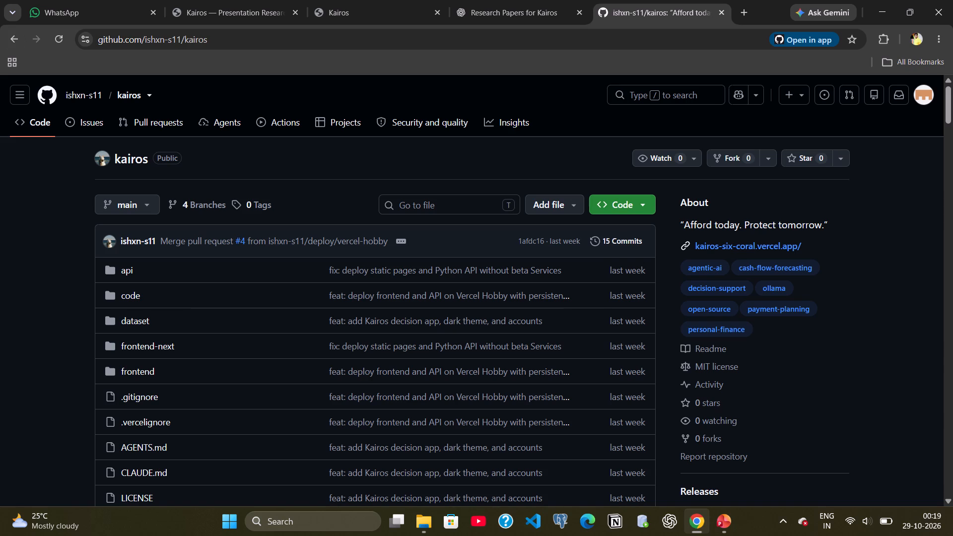
scroll(22, 216, "down", 4)
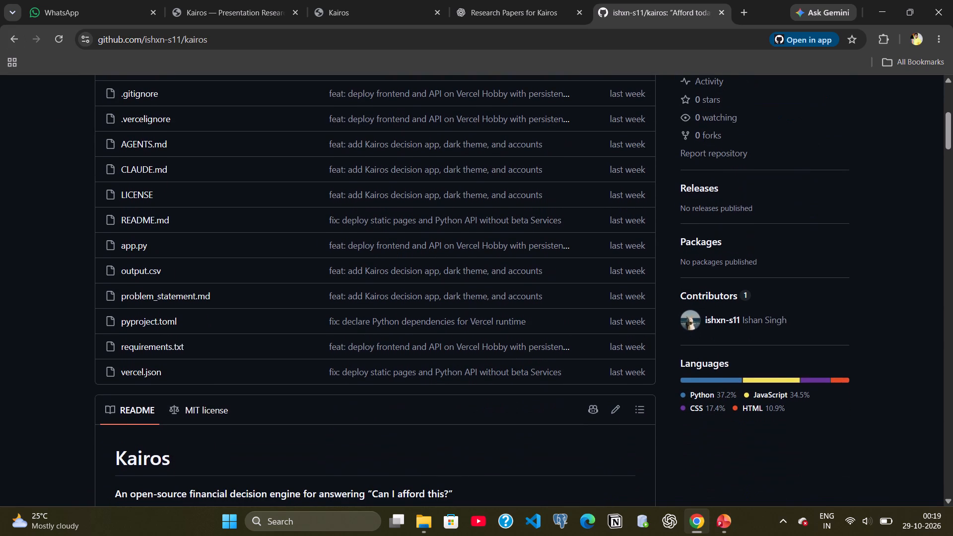
scroll(22, 216, "up", 3)
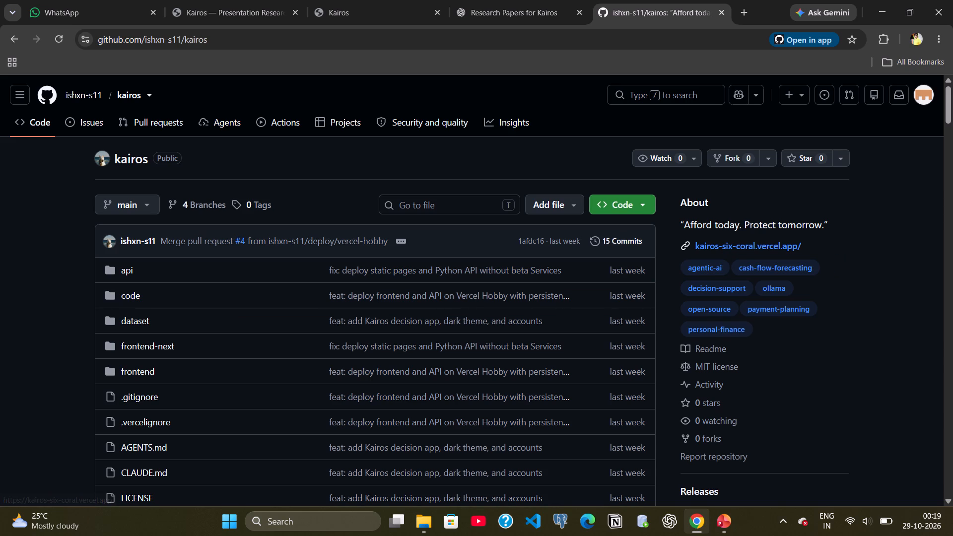
left_click_drag(690, 243, 816, 247)
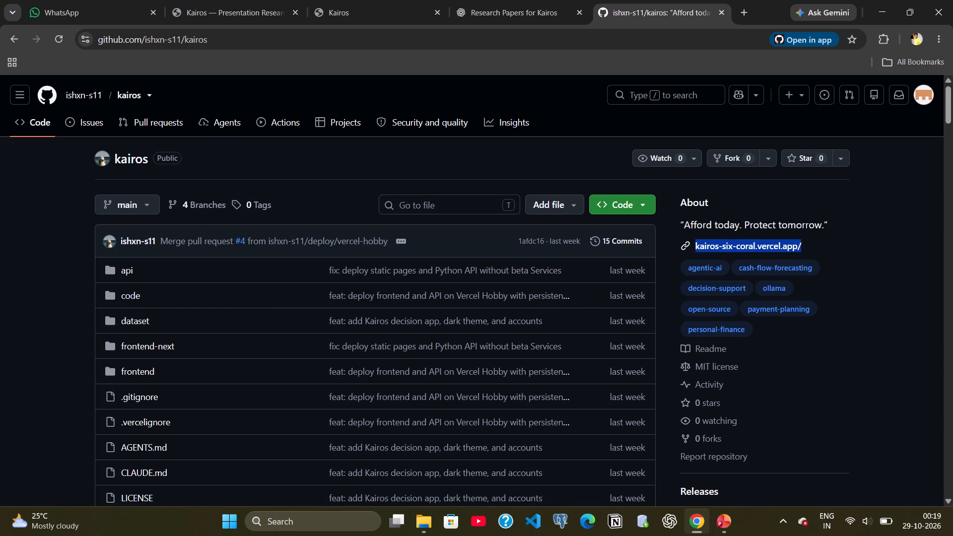
key("ctrl+c")
left_click(844, 284)
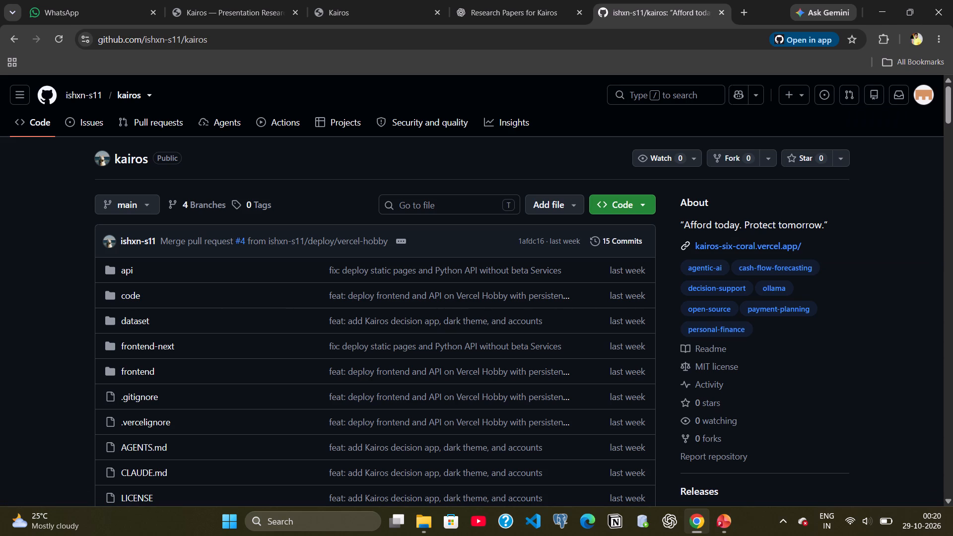
left_click(771, 248)
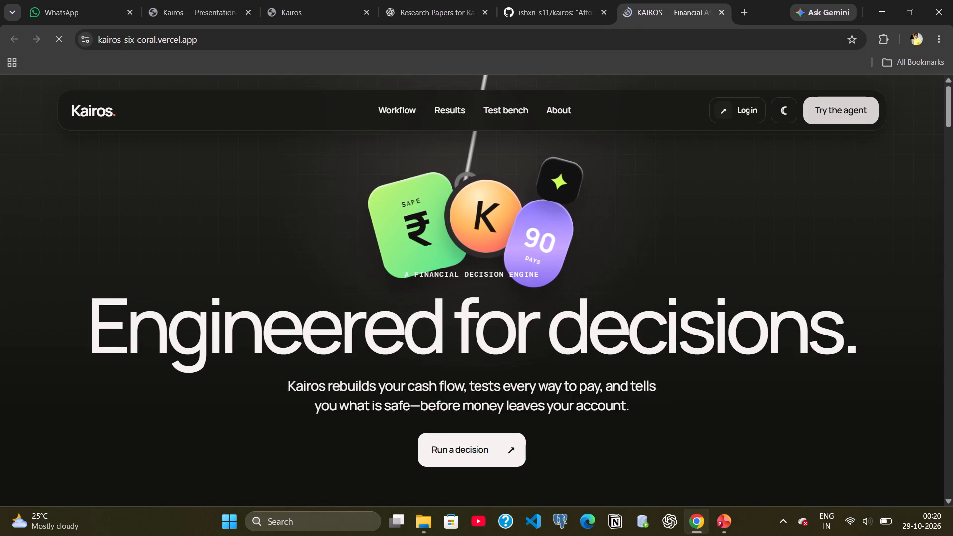
left_click(261, 41)
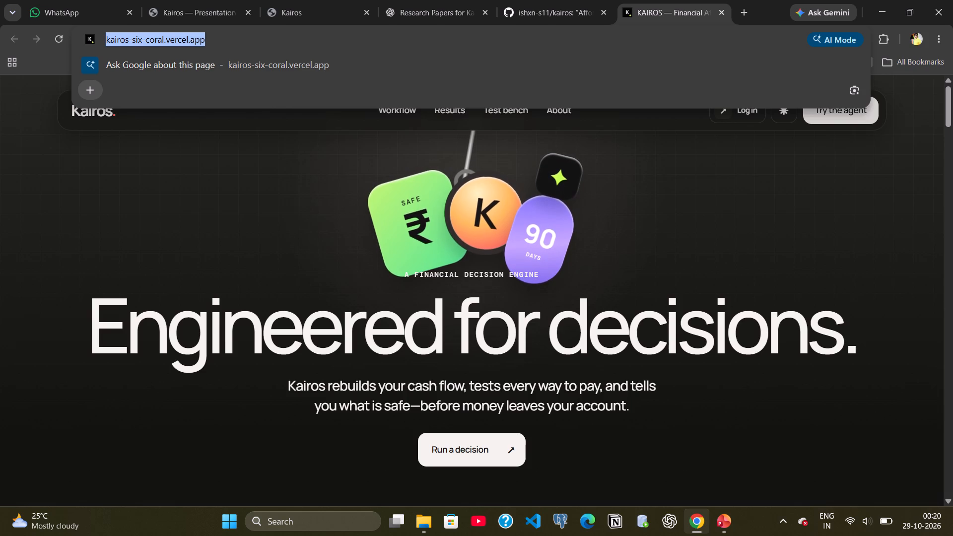
key("ctrl+c")
left_click(158, 191)
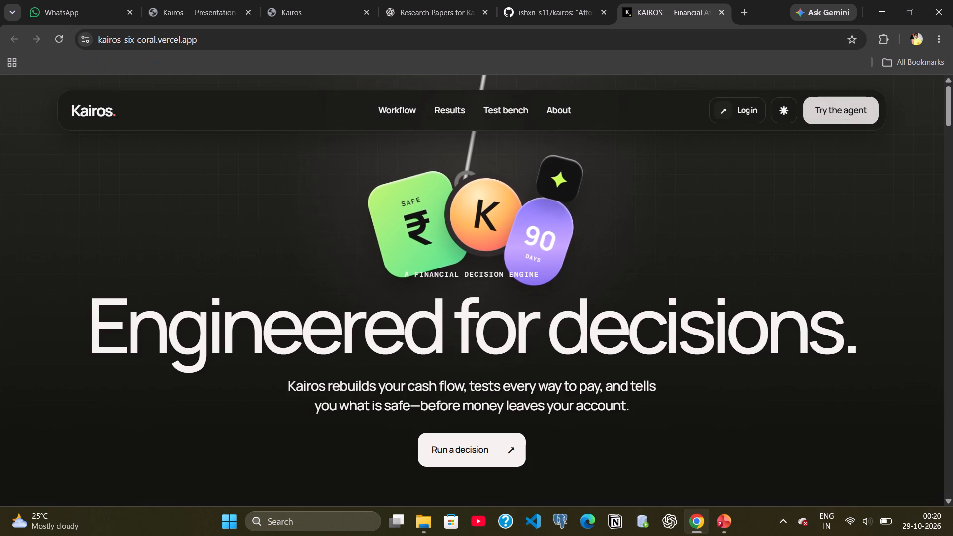
left_click(728, 525)
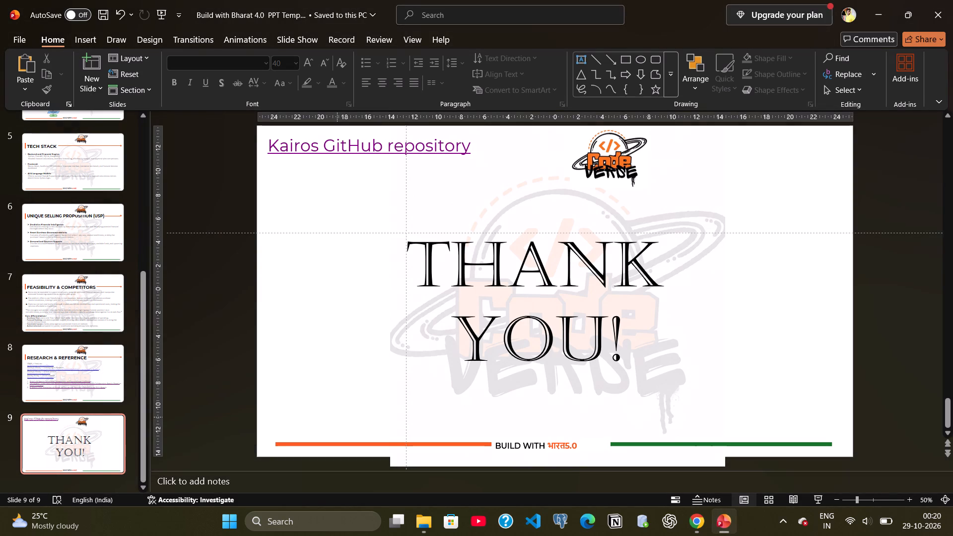
double_click(323, 410)
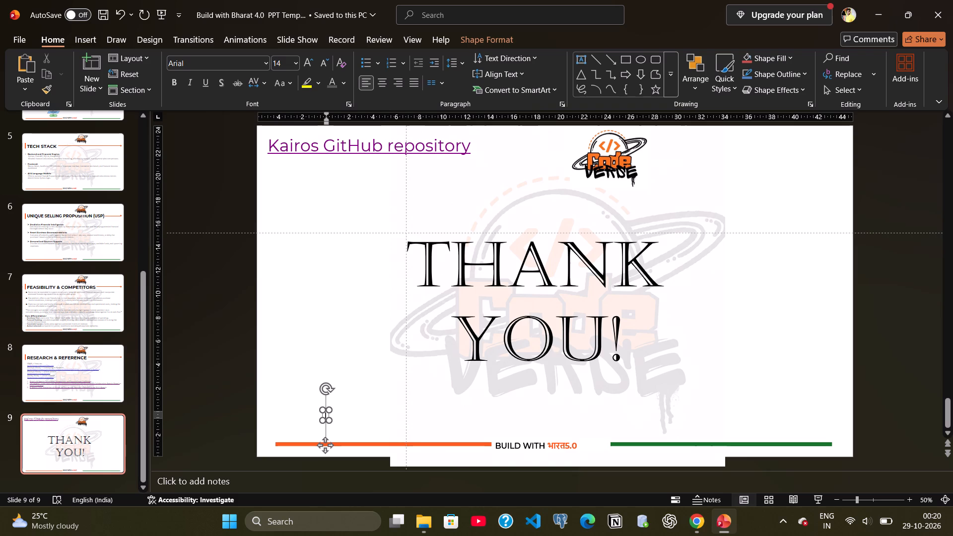
left_click(694, 524)
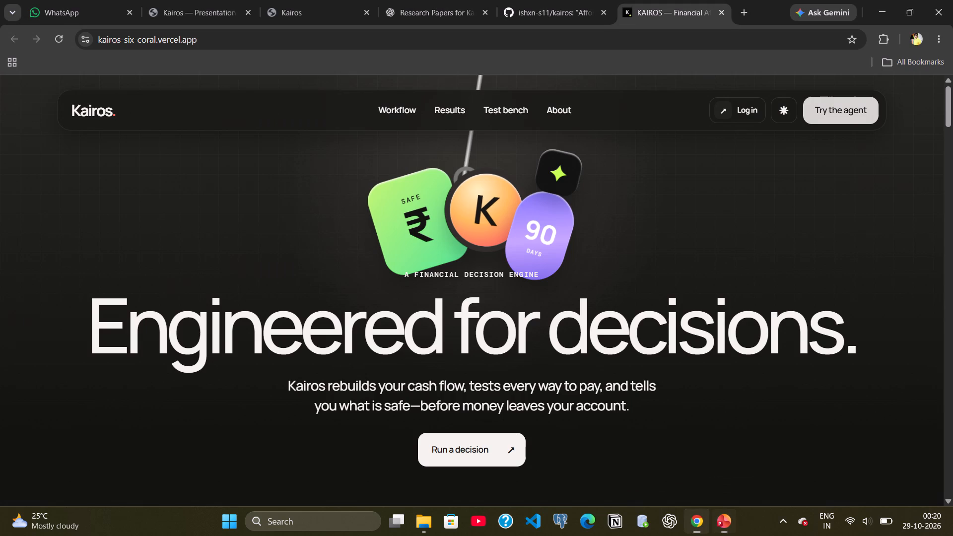
left_click(548, 10)
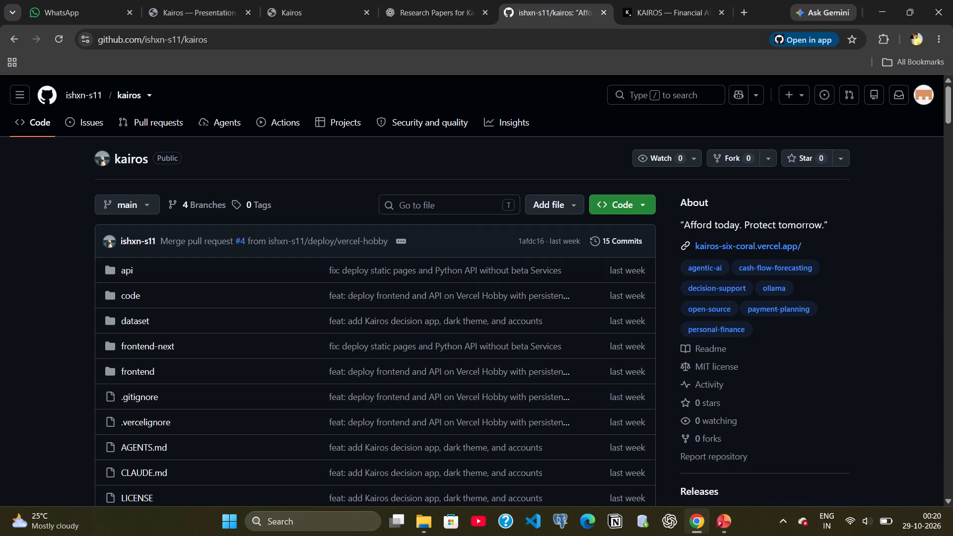
left_click(870, 14)
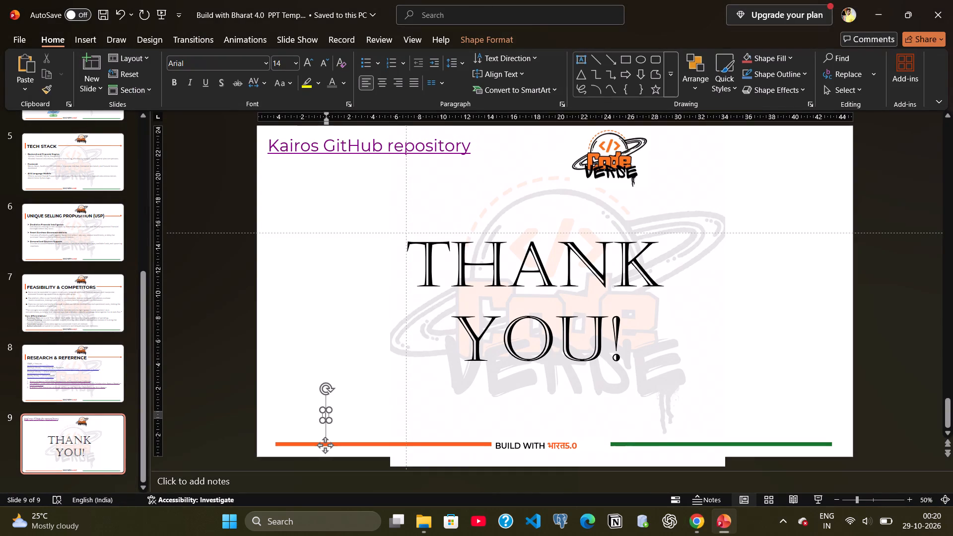
key("ctrl+v")
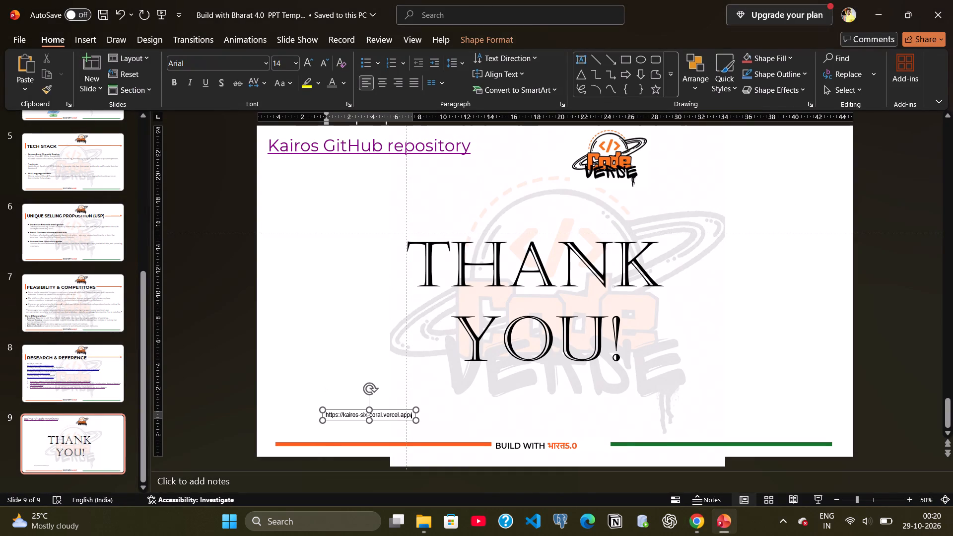
left_click_drag(326, 413, 400, 417)
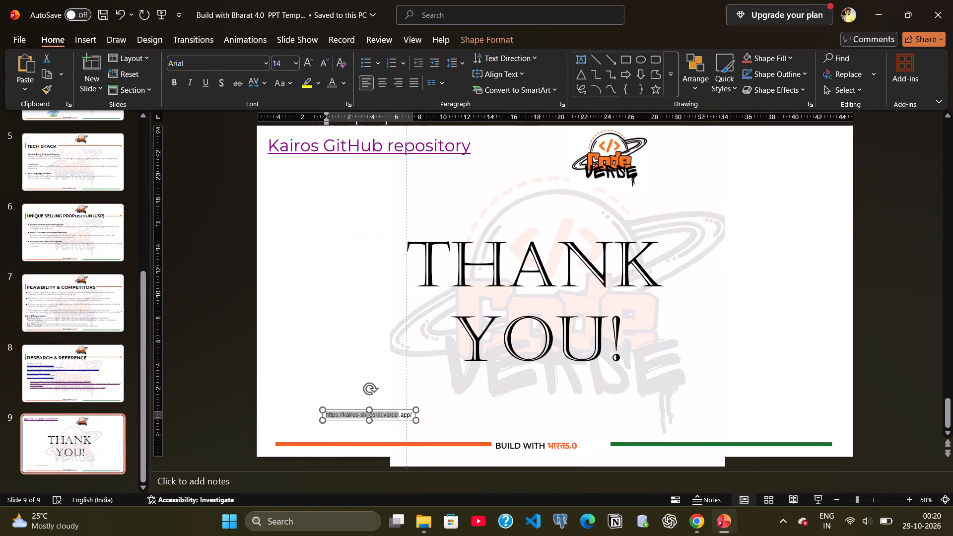
left_click_drag(400, 417, 412, 416)
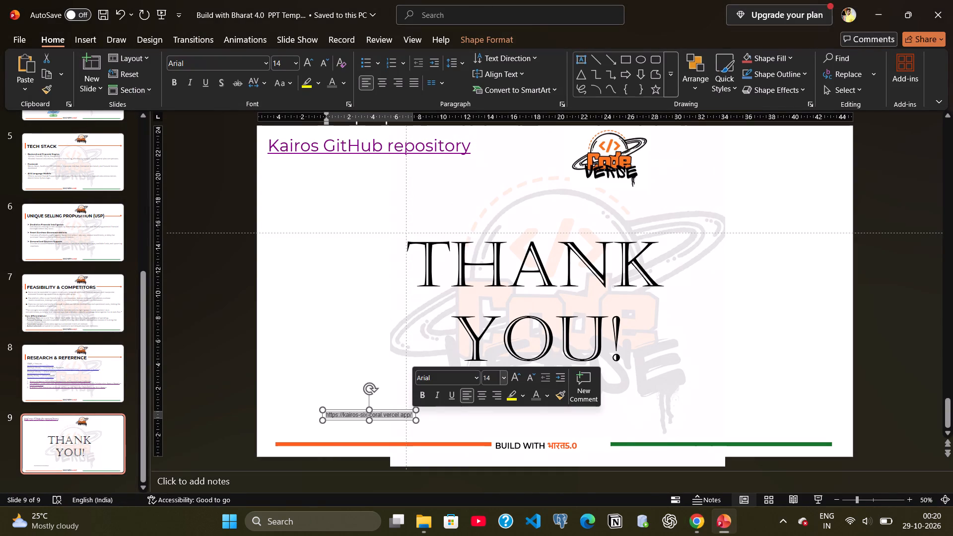
left_click(502, 375)
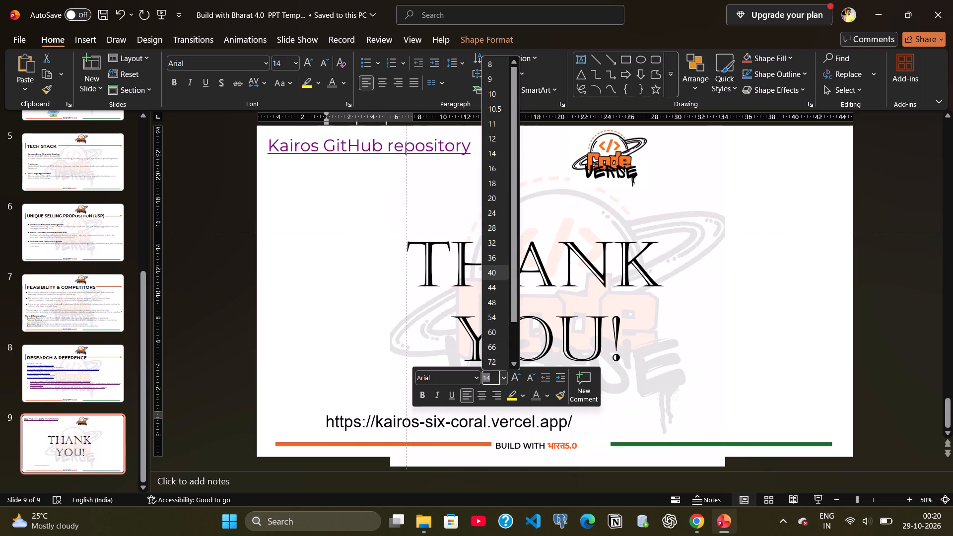
left_click(493, 270)
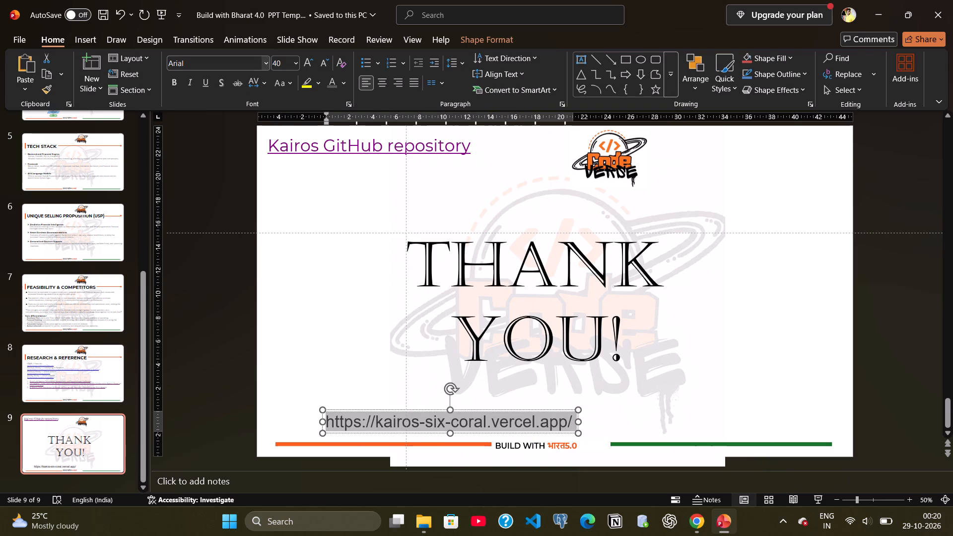
left_click_drag(328, 269, 304, 150)
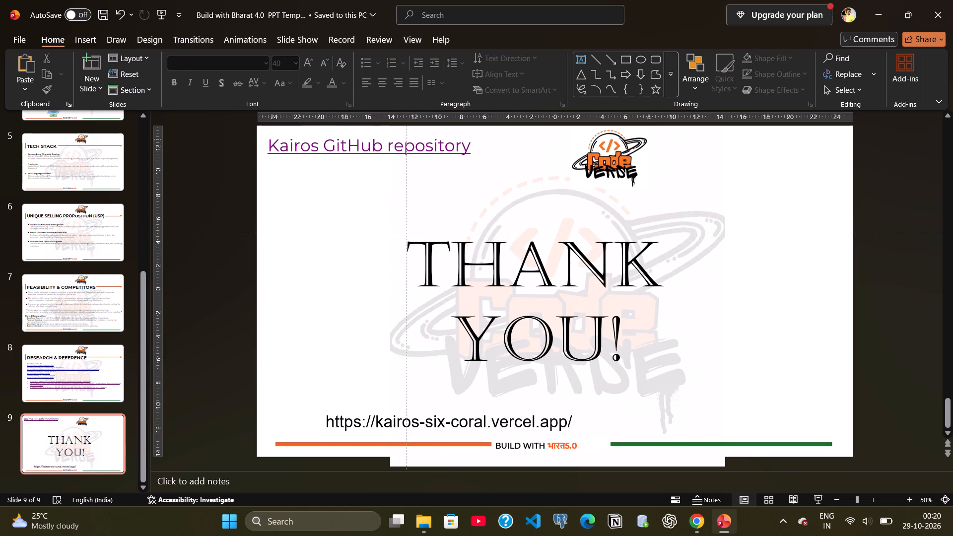
left_click(306, 138)
left_click(241, 60)
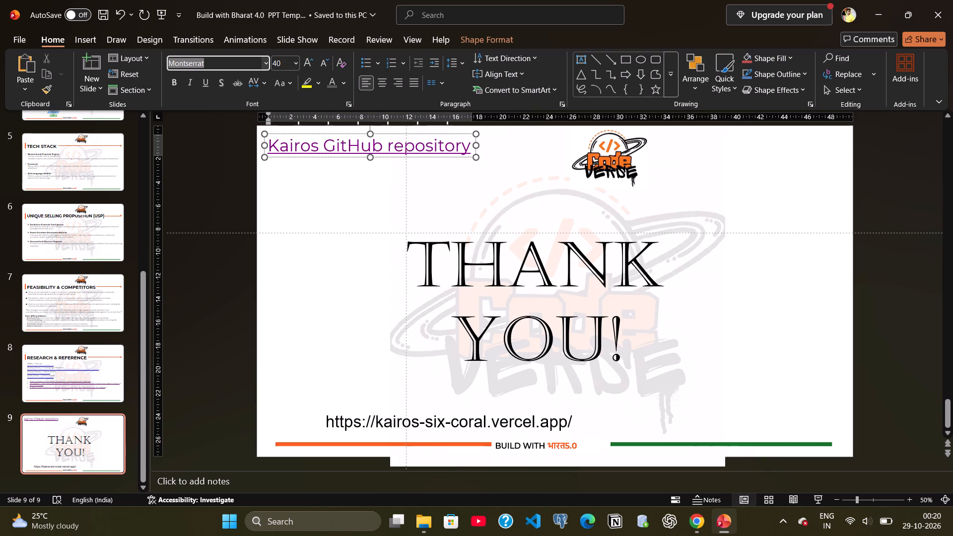
key("ctrl+c")
left_click_drag(290, 357, 339, 408)
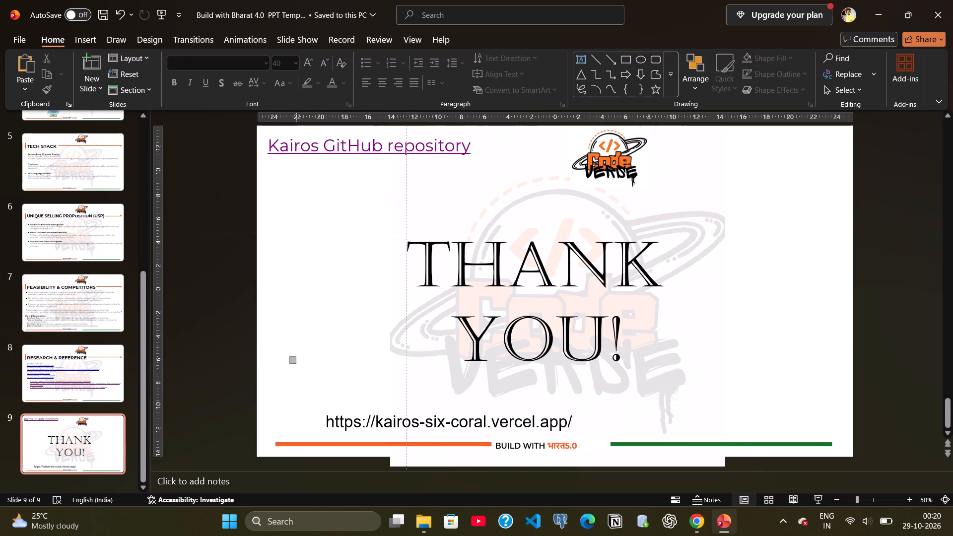
left_click_drag(339, 408, 338, 418)
left_click_drag(329, 418, 526, 414)
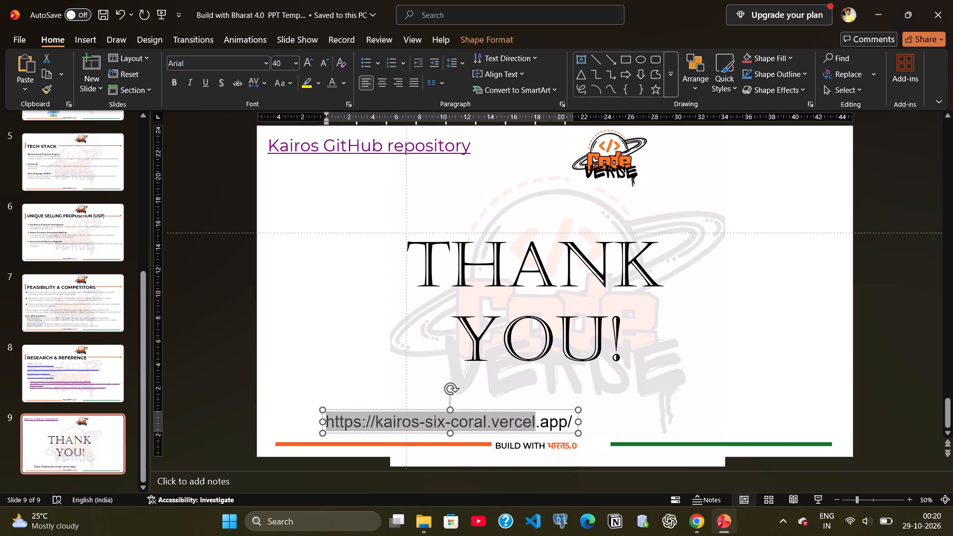
left_click_drag(526, 414, 574, 422)
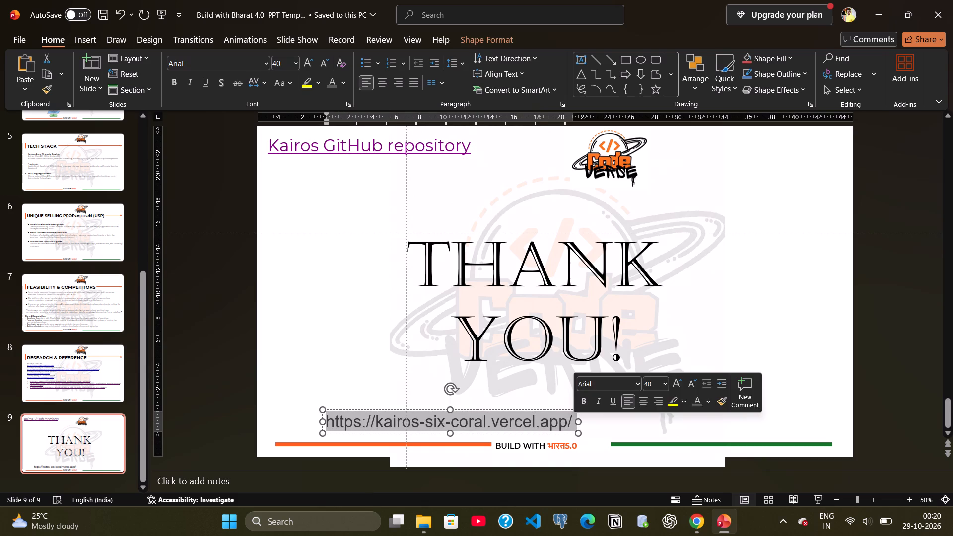
left_click(201, 62)
key("BackSpace")
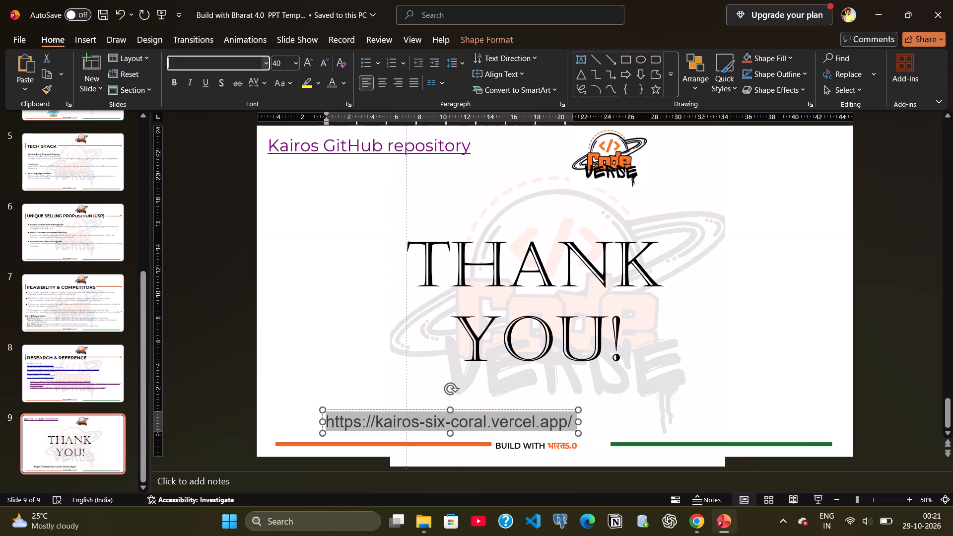
key("ctrl+v")
key("Return")
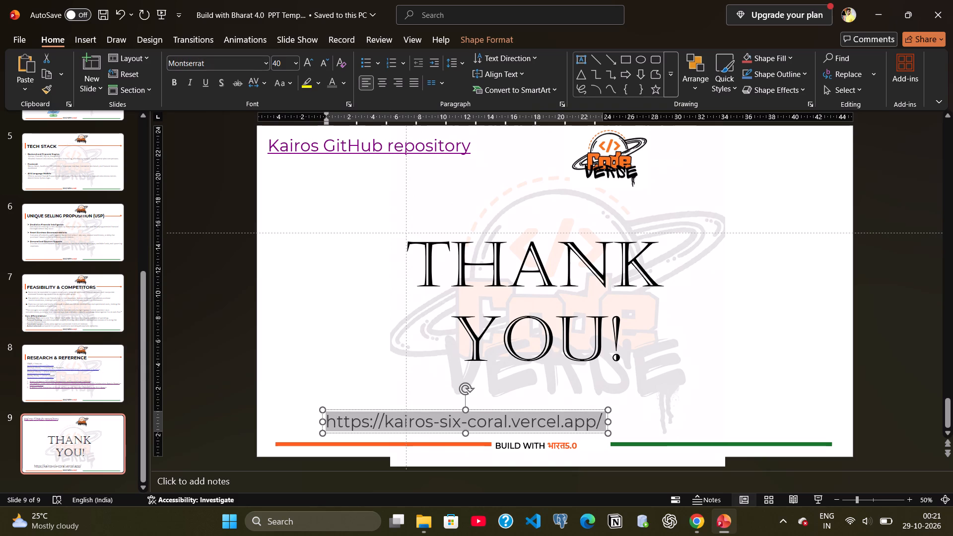
left_click(302, 288)
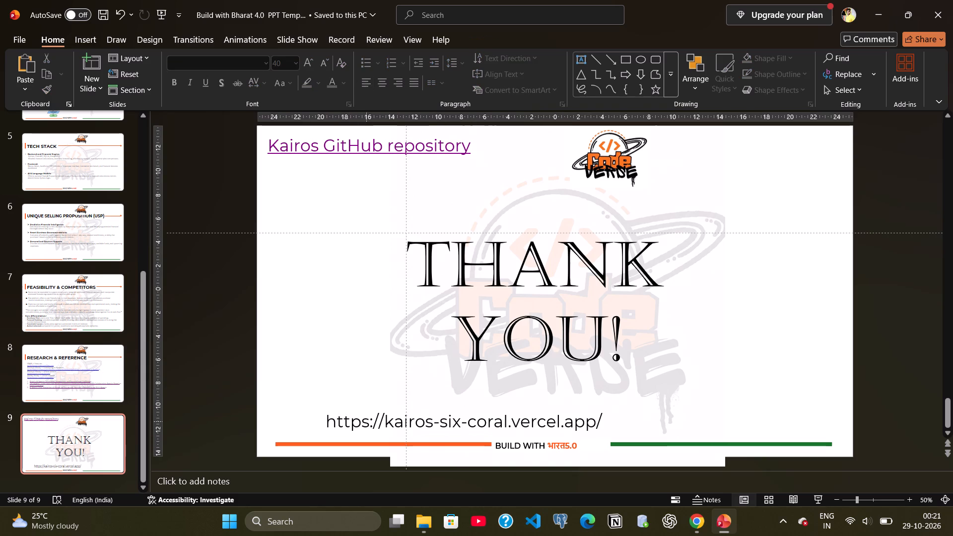
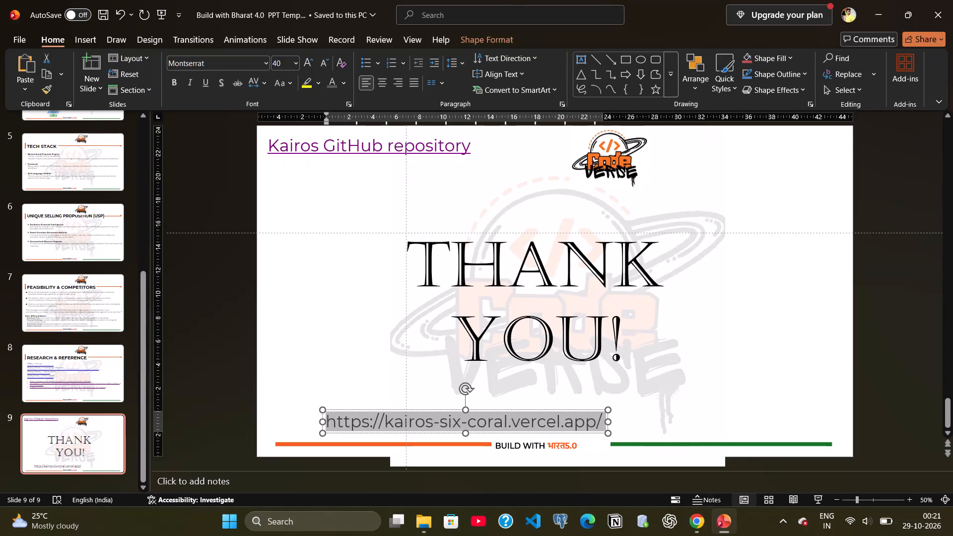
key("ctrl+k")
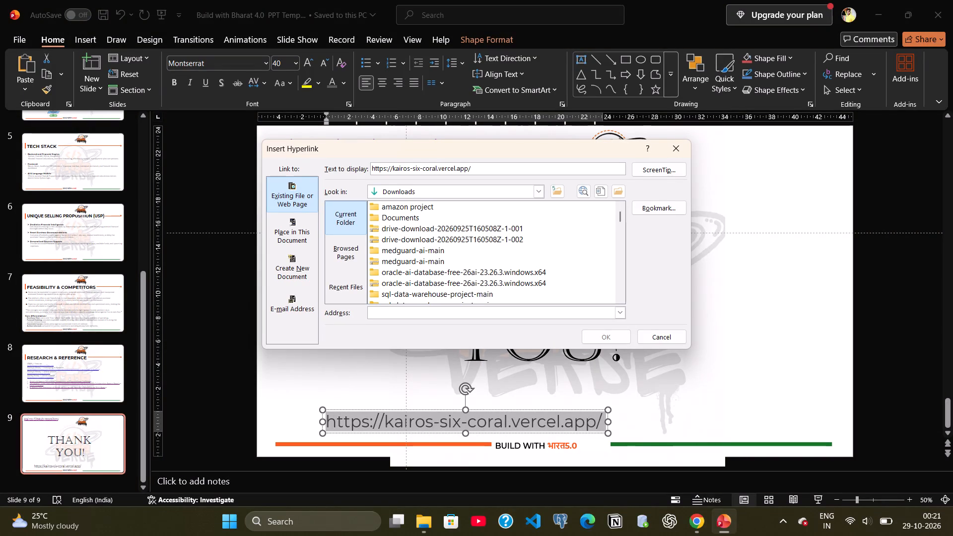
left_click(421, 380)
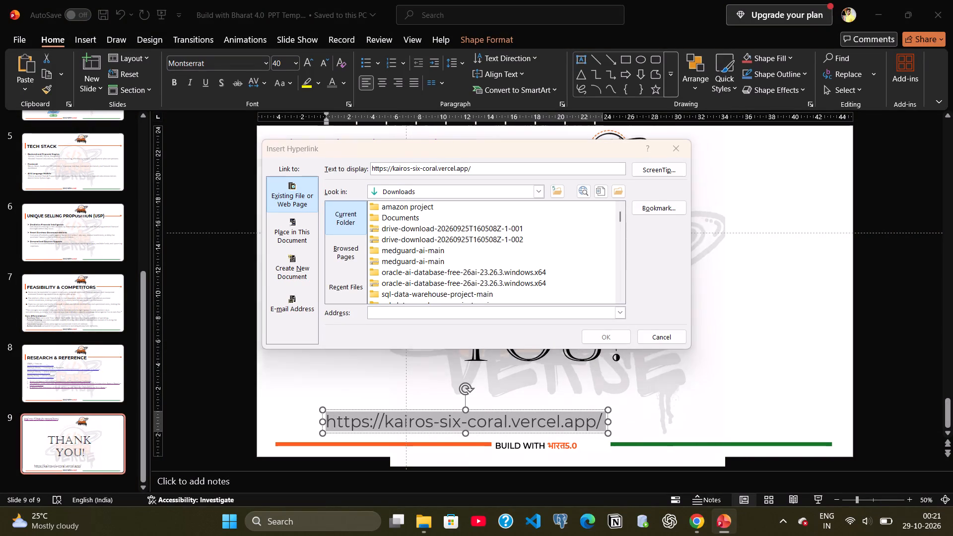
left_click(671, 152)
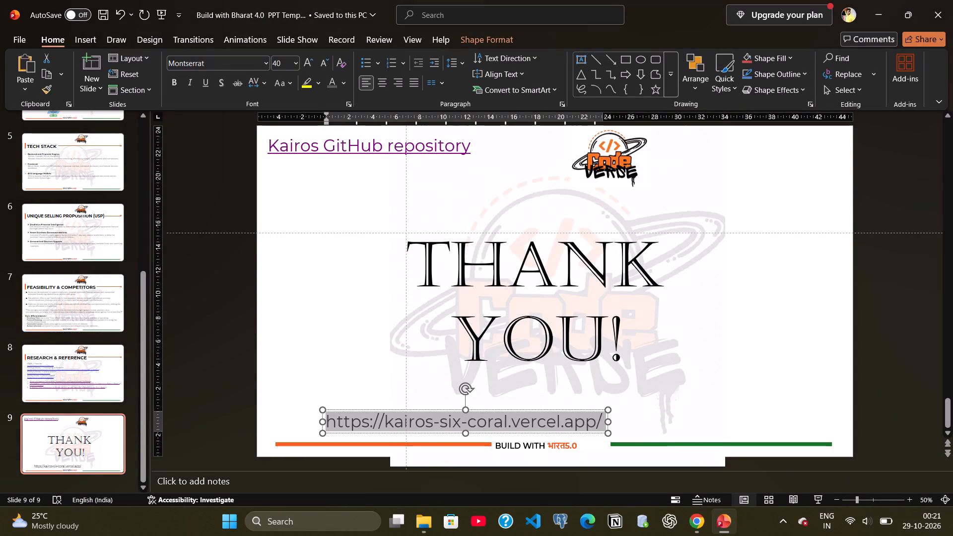
In Chrome, copy the web address of the open kairos-six-coral.vercel.app site.
left_click(705, 521)
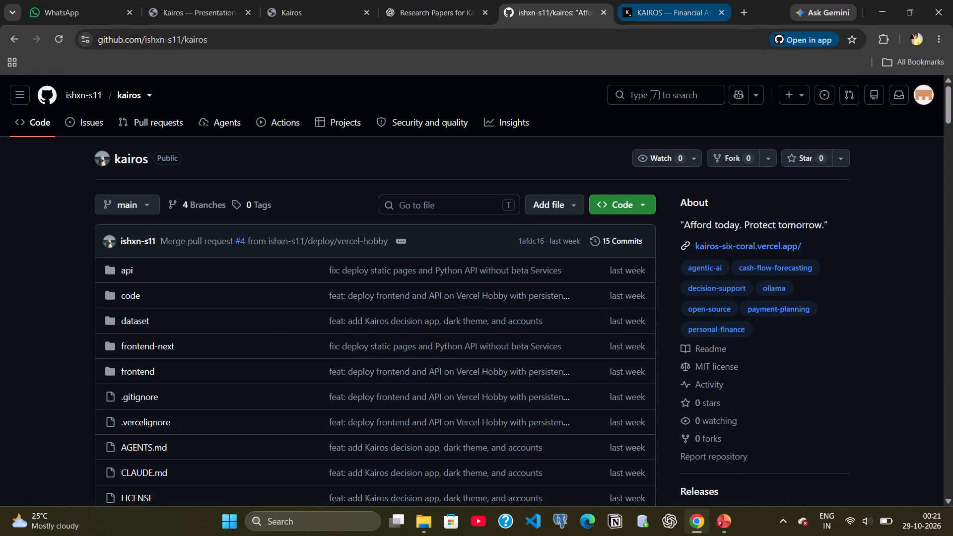
left_click(658, 5)
left_click(333, 39)
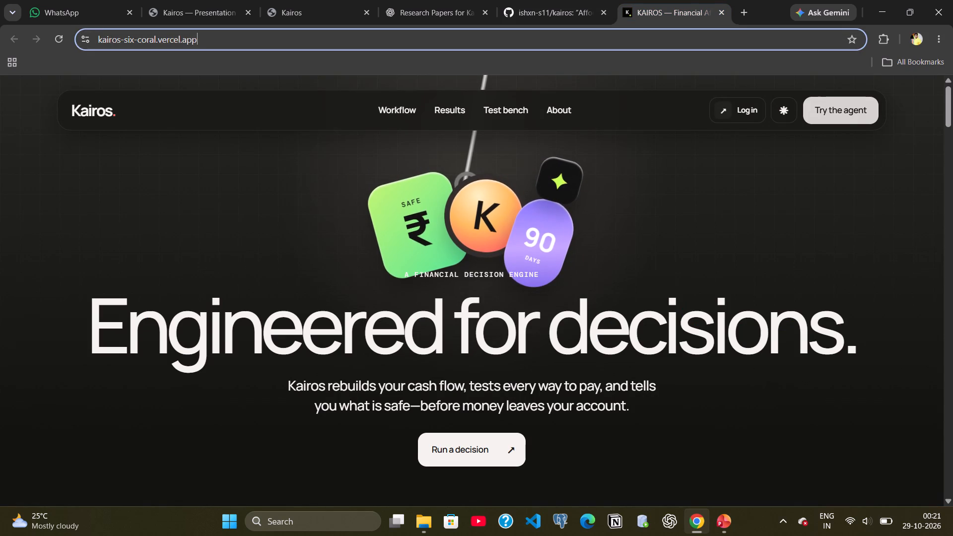
key("ctrl+c")
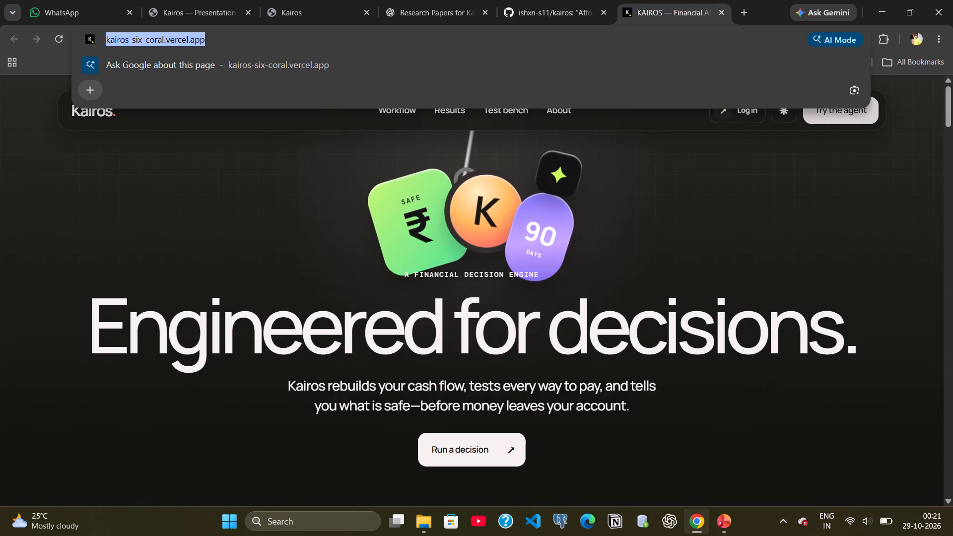
left_click(233, 129)
left_click(727, 523)
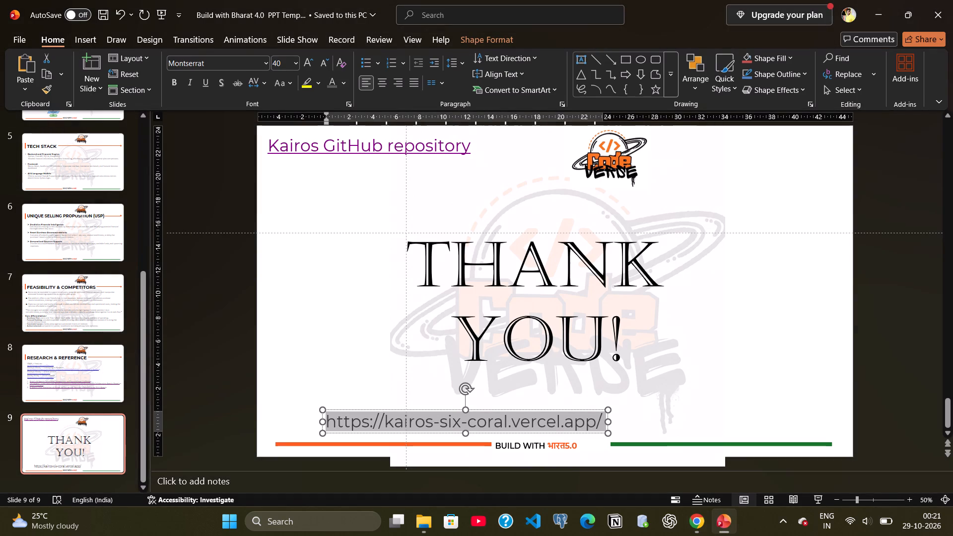
key("ctrl+k")
left_click(399, 314)
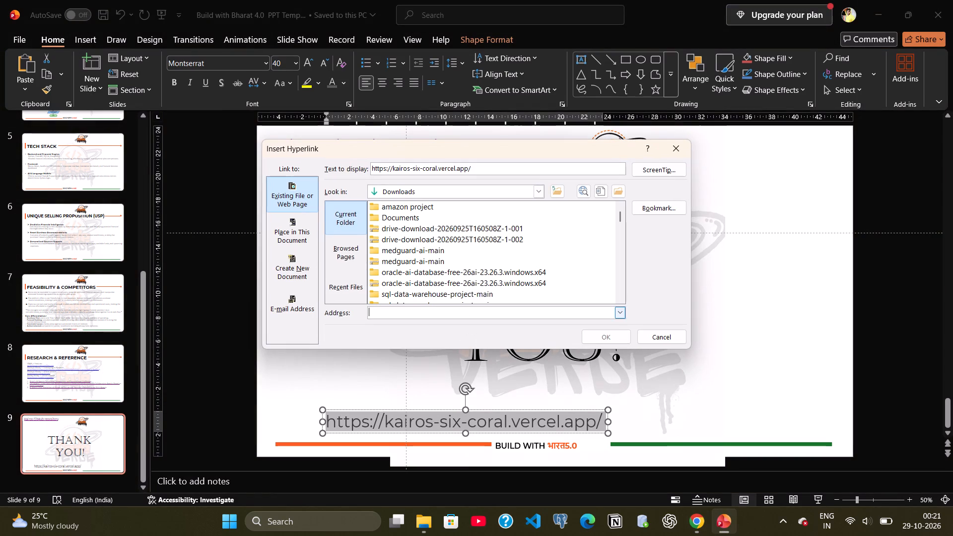
key("ctrl+v")
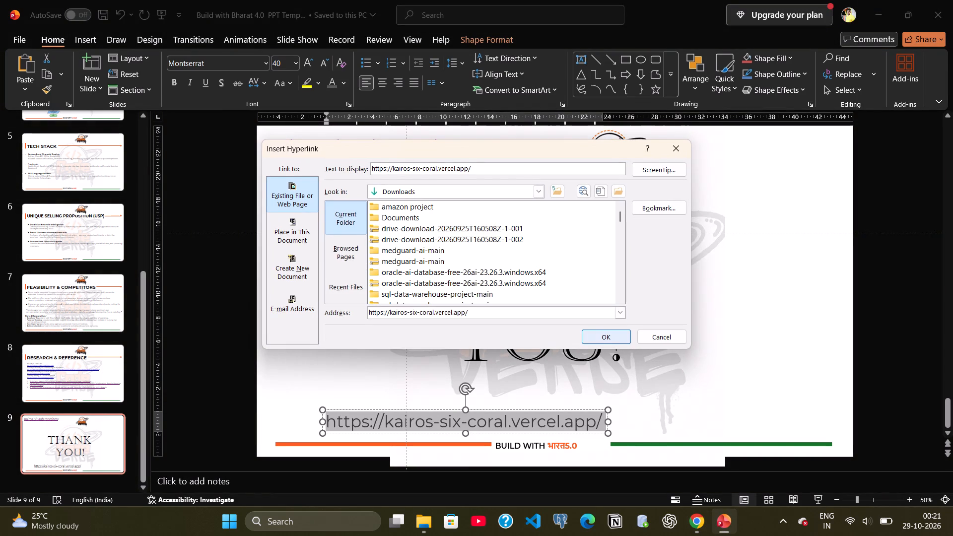
left_click(613, 335)
left_click(306, 375)
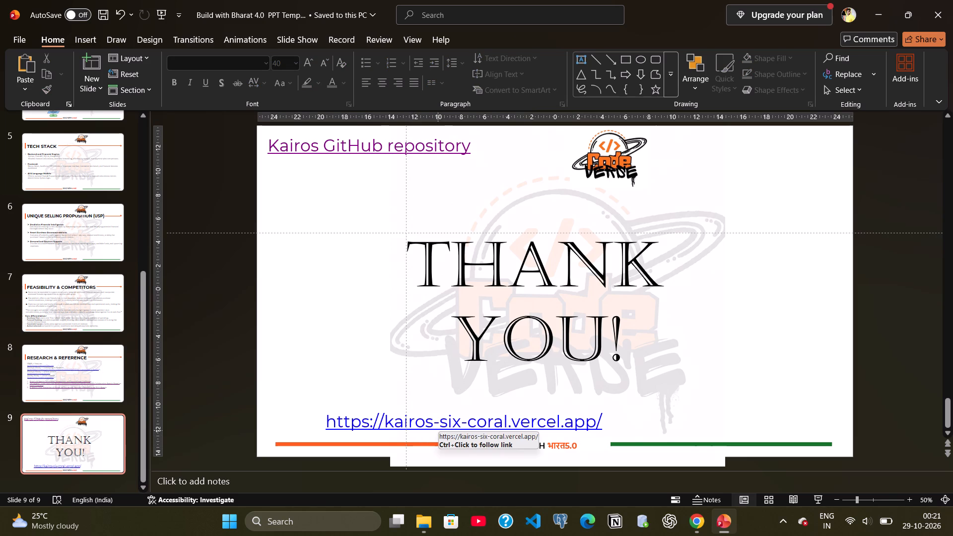
left_click(411, 407)
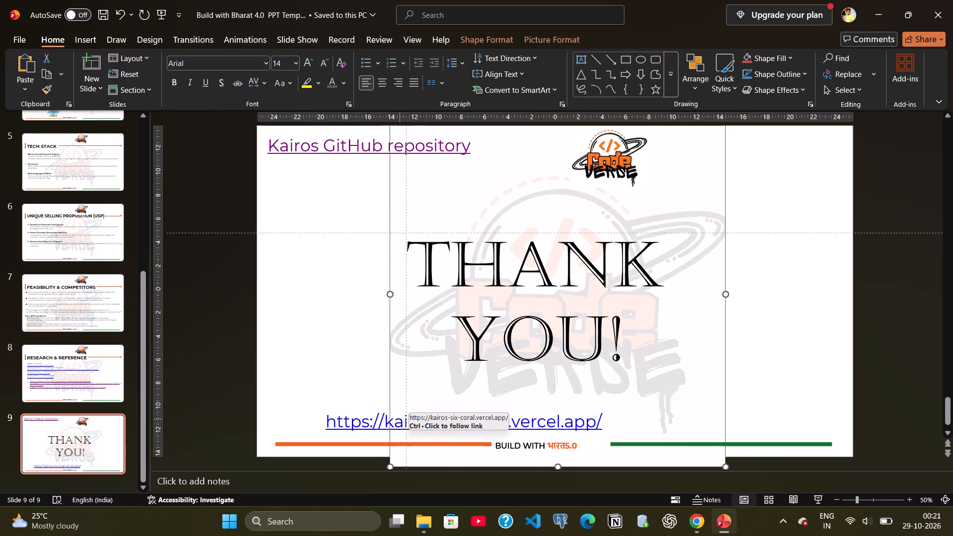
left_click(363, 422)
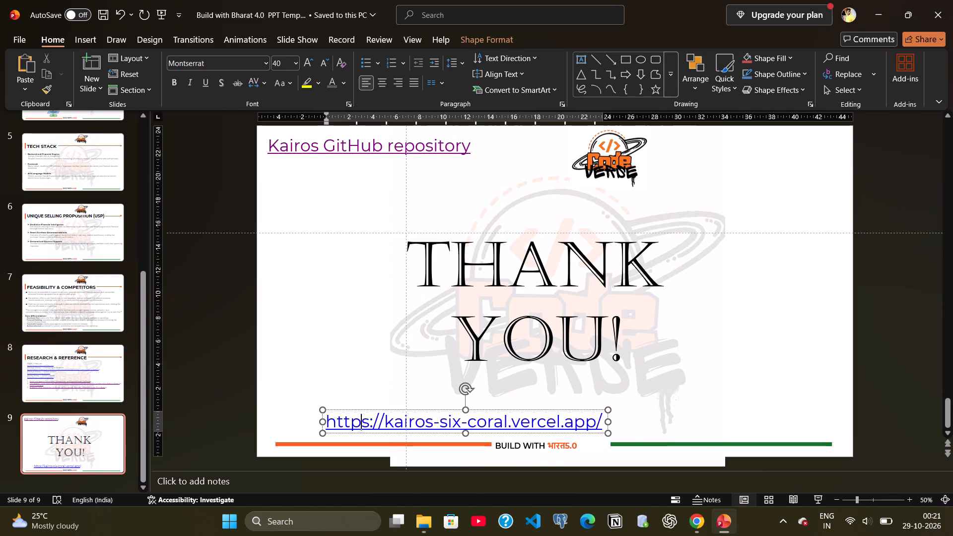
left_click_drag(346, 409, 300, 402)
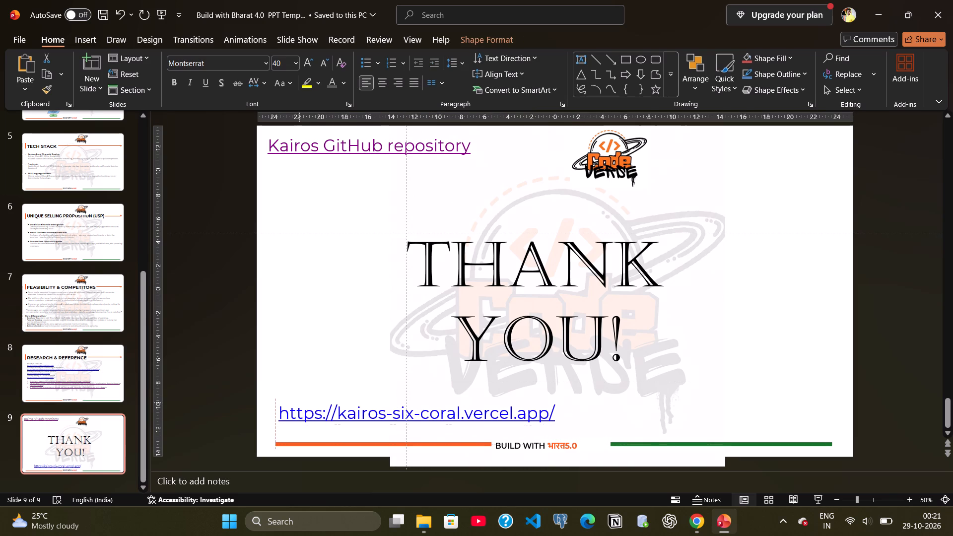
left_click_drag(300, 402, 298, 395)
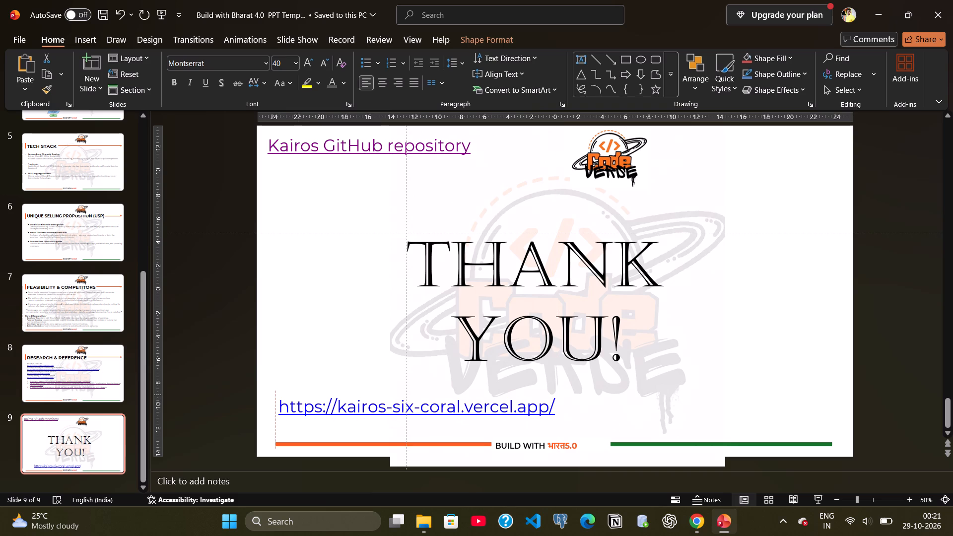
left_click_drag(298, 395, 298, 397)
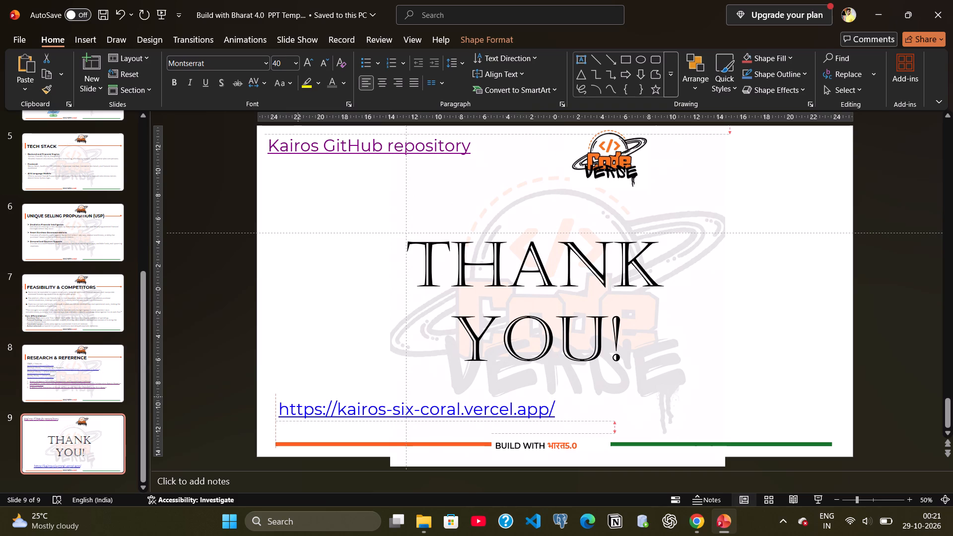
left_click_drag(298, 397, 298, 397)
left_click(297, 314)
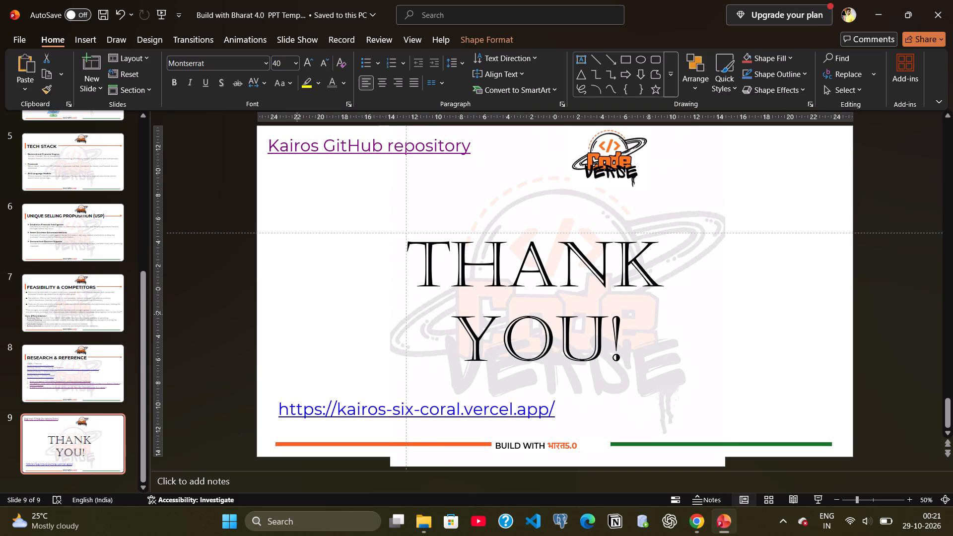
left_click(306, 319)
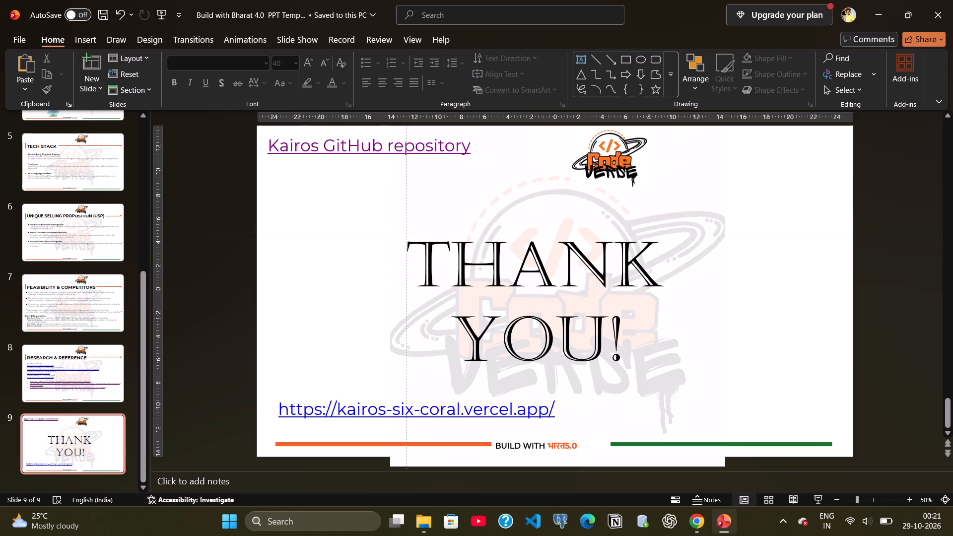
left_click(315, 414, "ctrl")
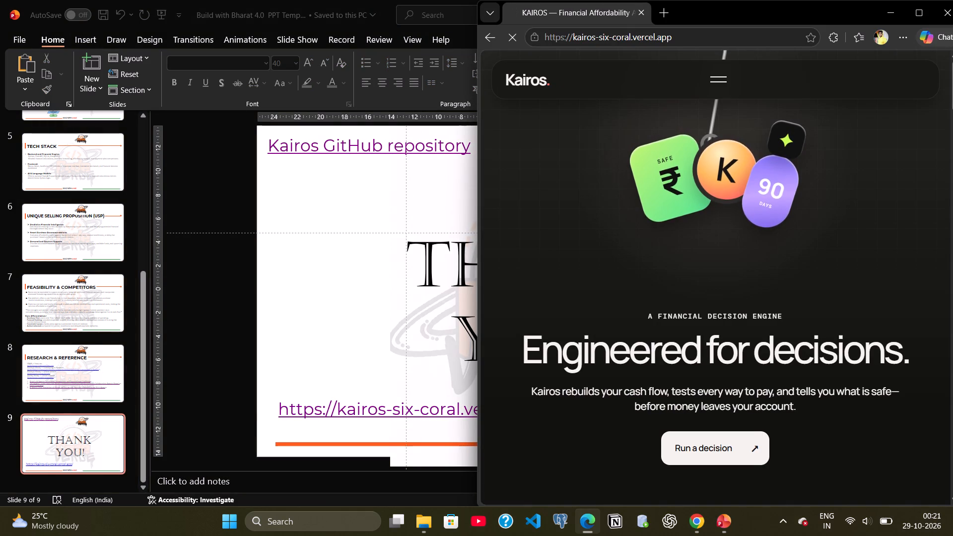
scroll(590, 280, "down", 5)
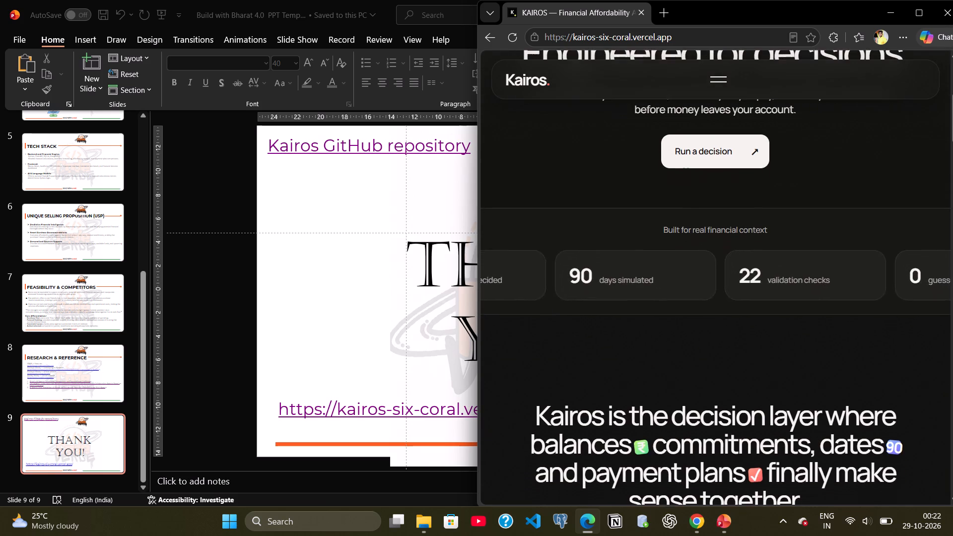
scroll(590, 280, "down", 5)
scroll(590, 280, "up", 16)
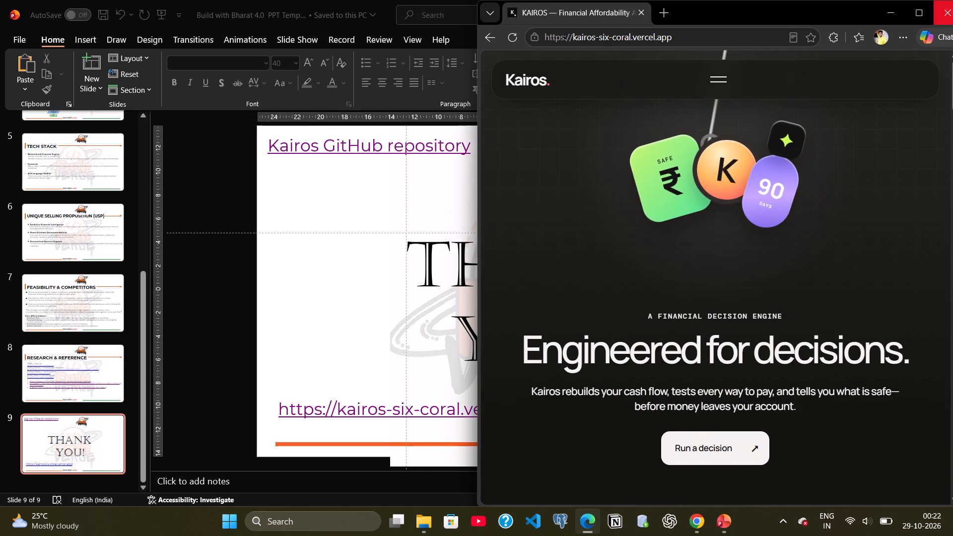
left_click(947, 10)
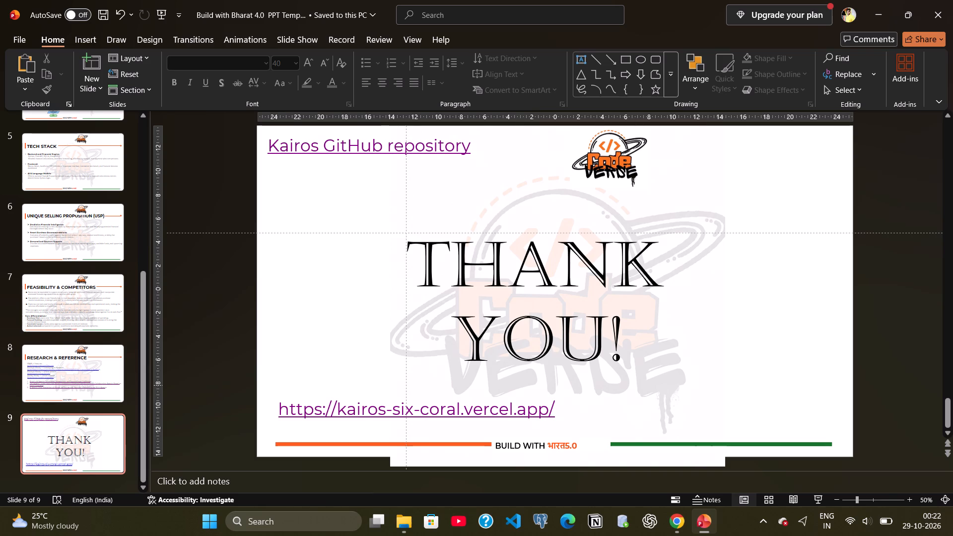
Look over the slide thumbnails from the closing slide back to the first slide.
left_click(170, 359)
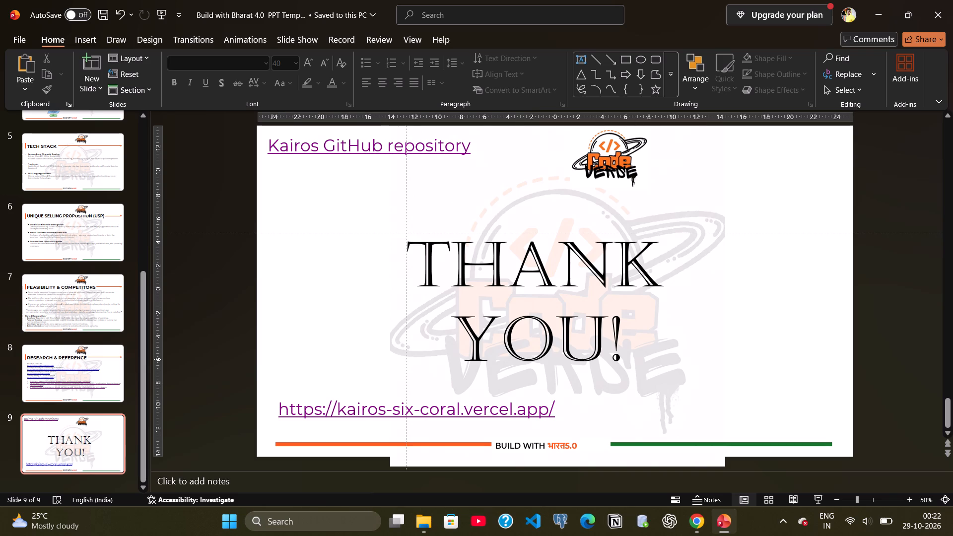
scroll(37, 292, "up", 10)
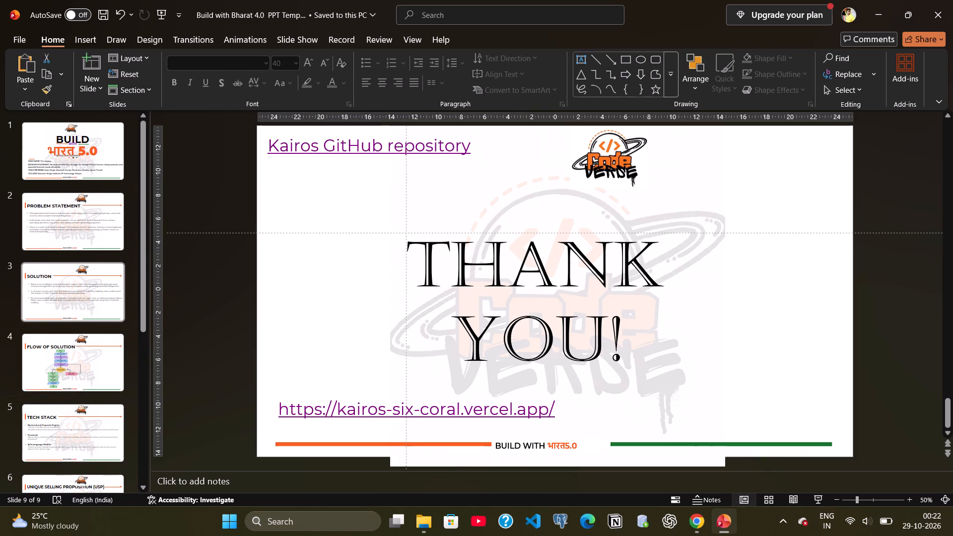
scroll(37, 292, "up", 12)
scroll(37, 292, "down", 7)
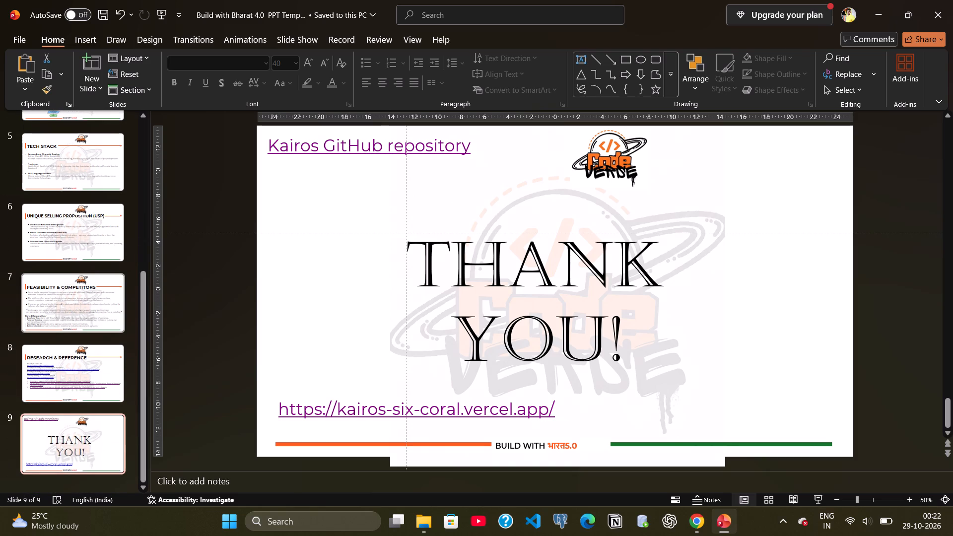
scroll(37, 292, "up", 13)
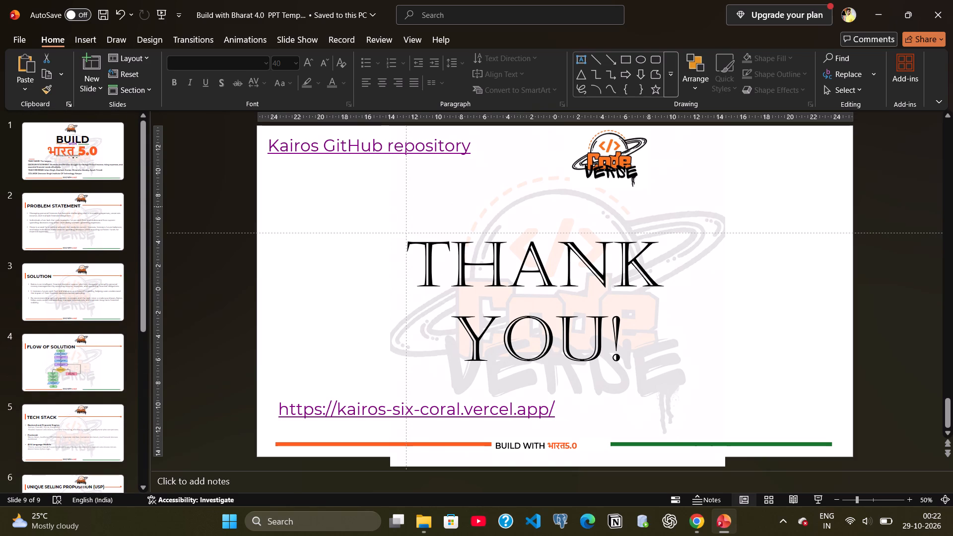
left_click(213, 206)
scroll(41, 242, "up", 6)
Play the slide show from the beginning and review every slide from the title through to the THANK YOU! slide.
left_click(295, 34)
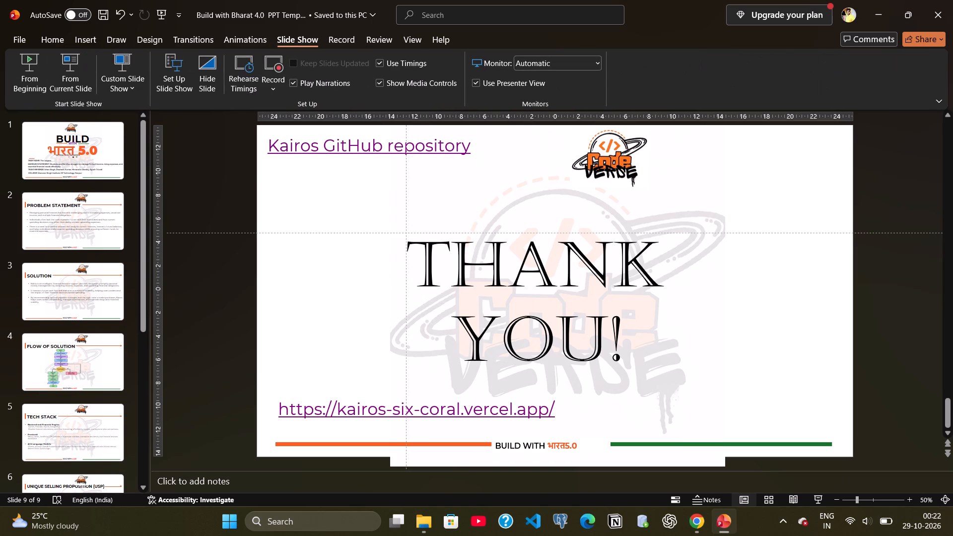
left_click(36, 78)
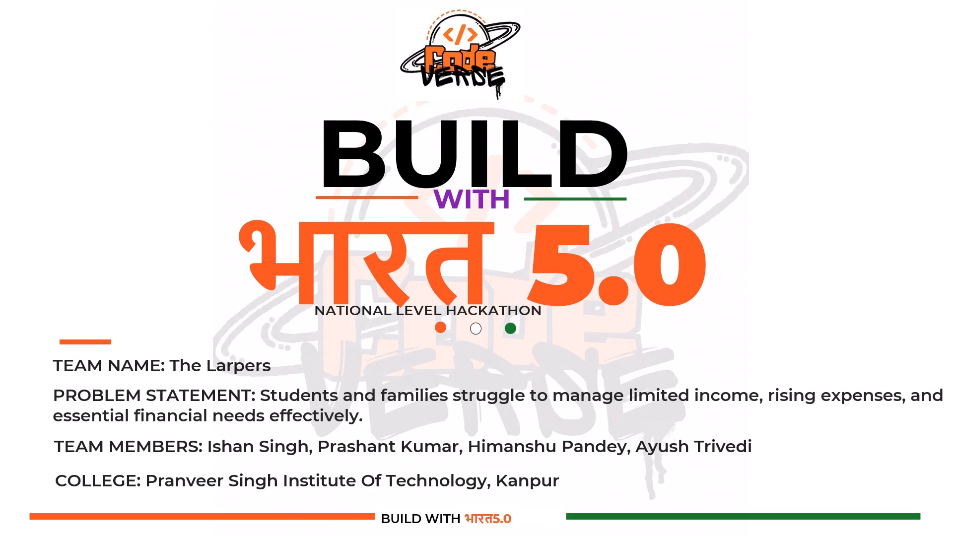
key("Right")
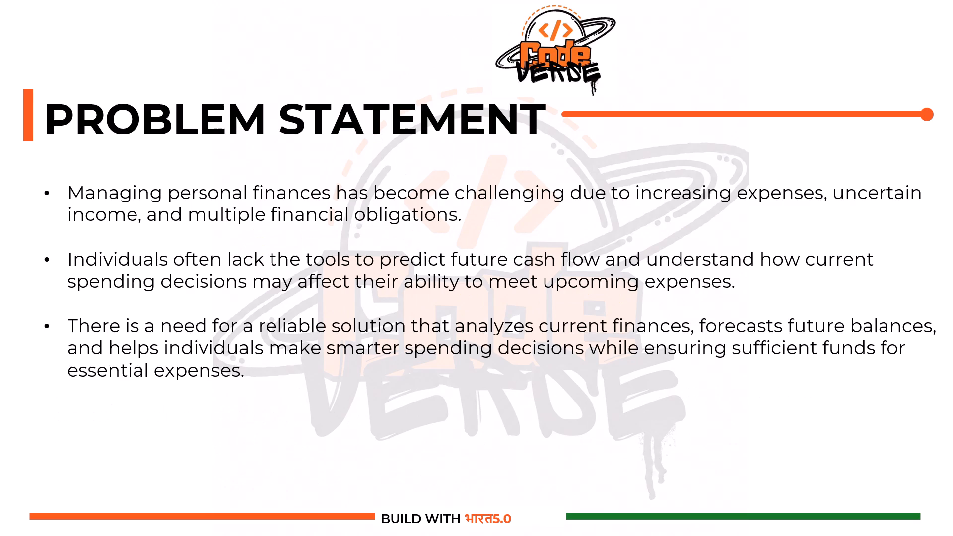
key("Right")
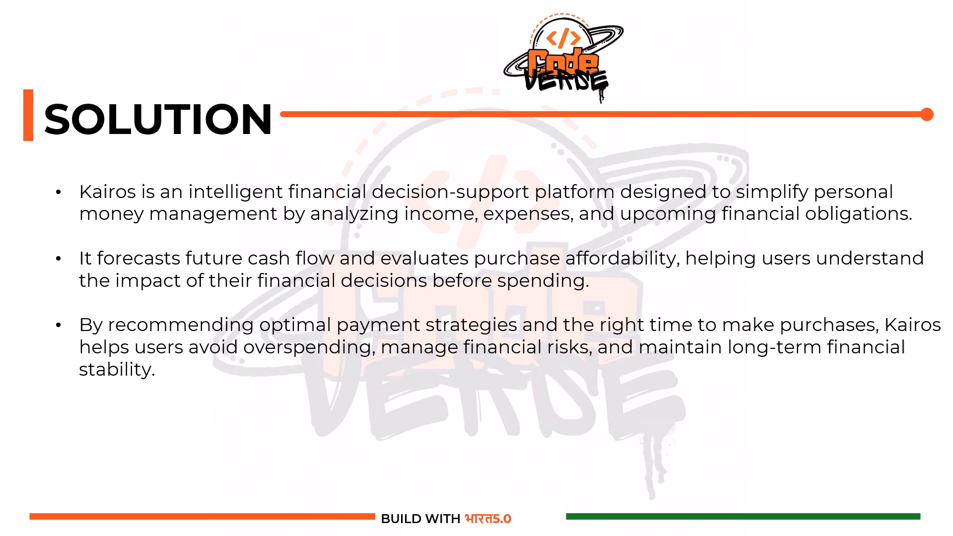
key("Right")
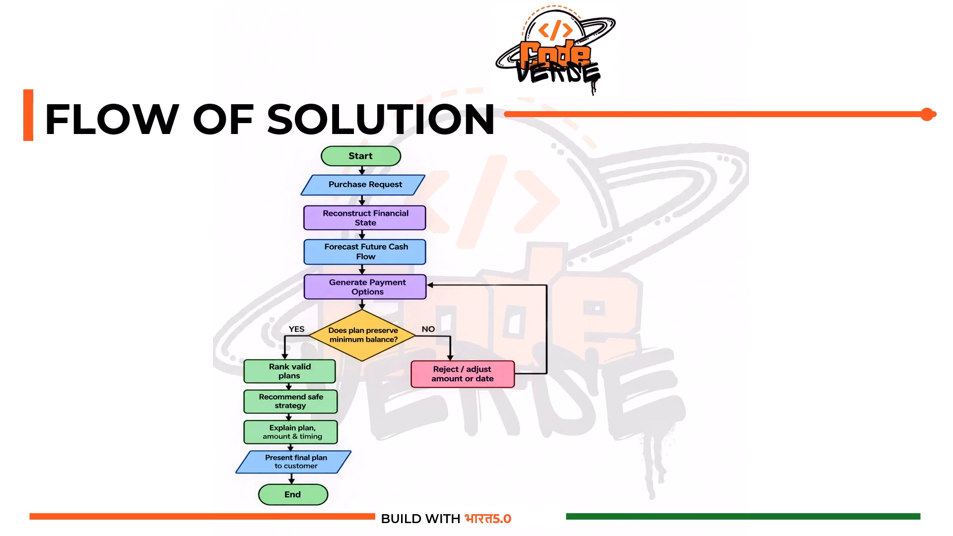
key("Right")
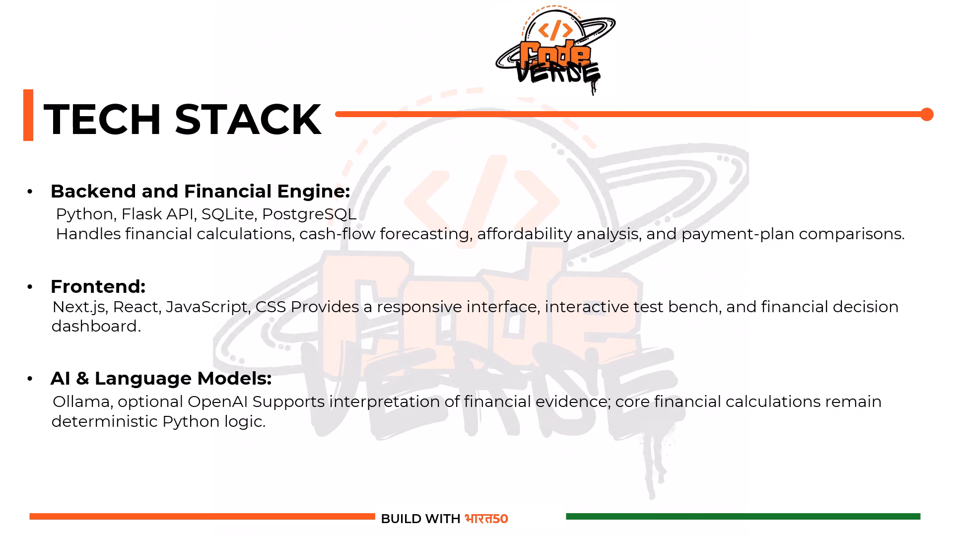
key("Right")
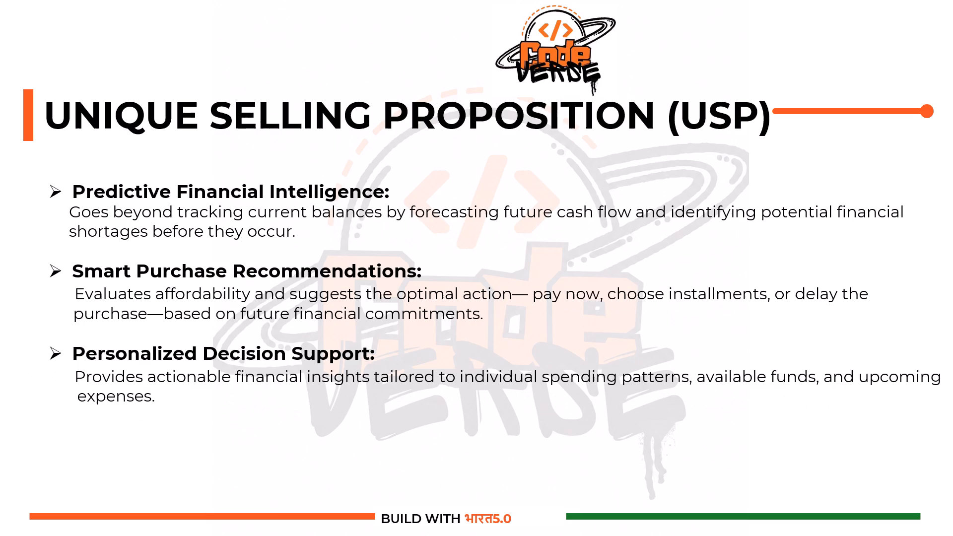
key("Right")
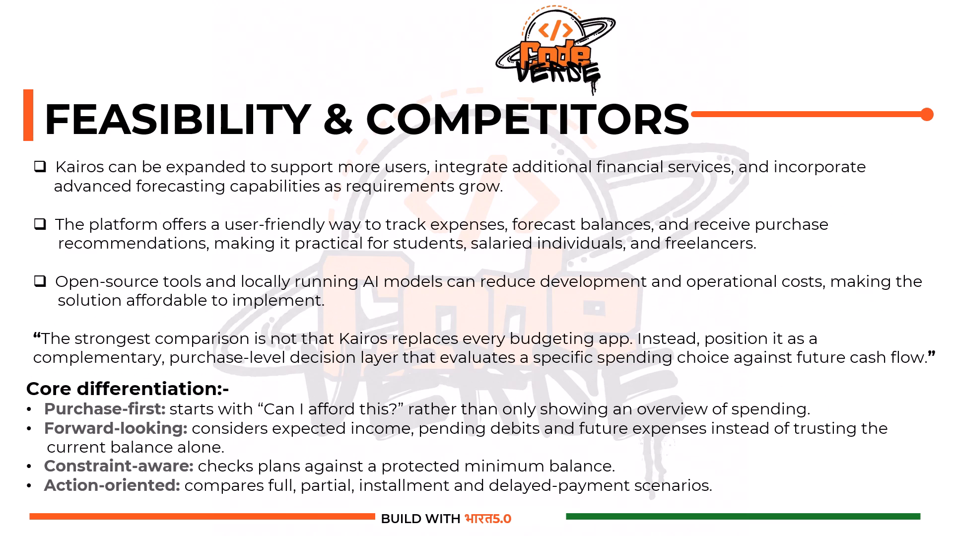
key("Right")
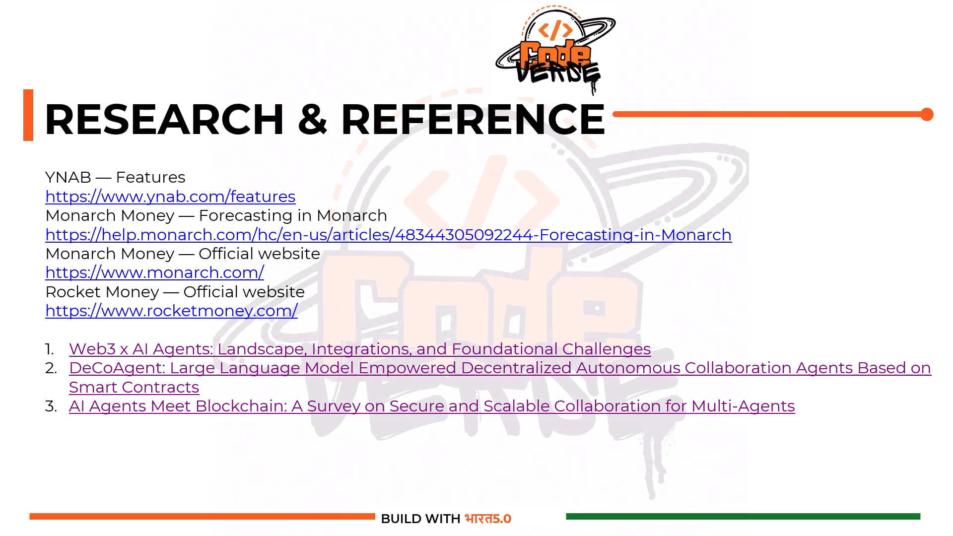
key("Right")
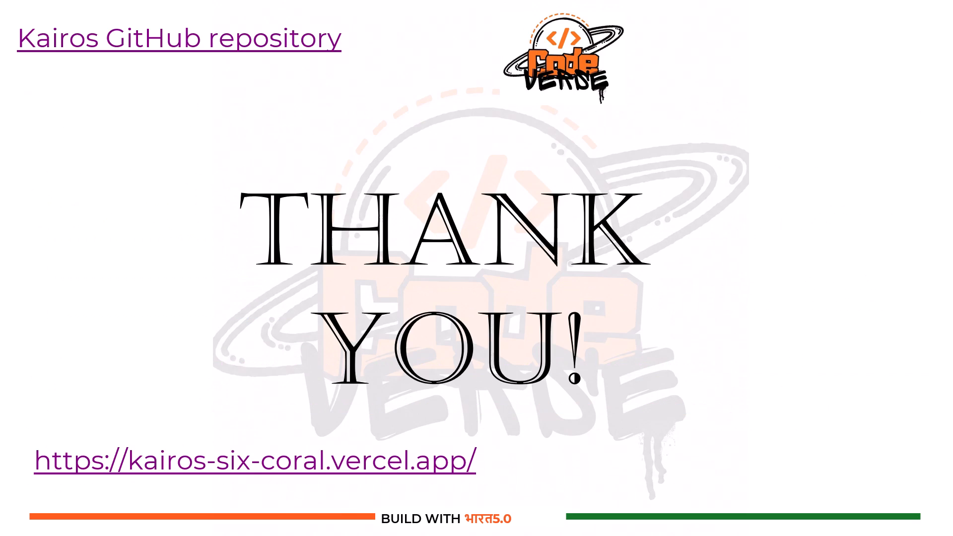
Go back through the running slide show from the THANK YOU! slide to the title slide.
key("Left")
key("Left")
key("Left")
key("Left")
key("Left")
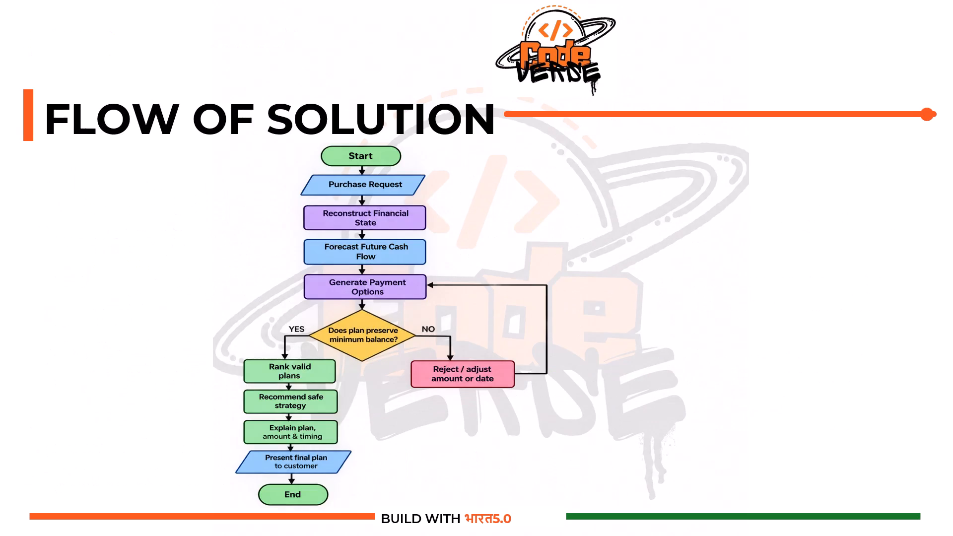
key("Left")
key("Left")
key("Left")
key("Left")
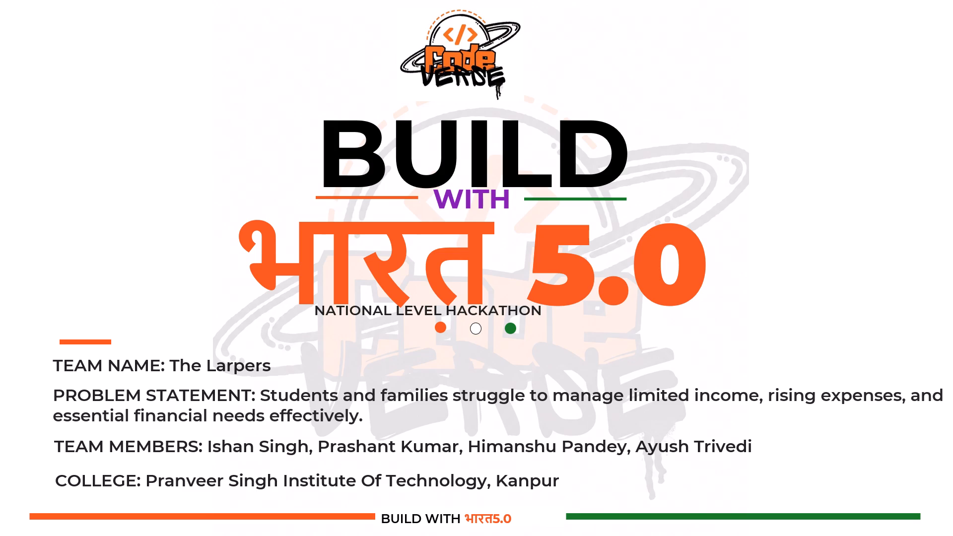
Review the slides a second time from Problem Statement to the THANK YOU! slide, rechecking Feasibility & Competitors along the way.
key("Right")
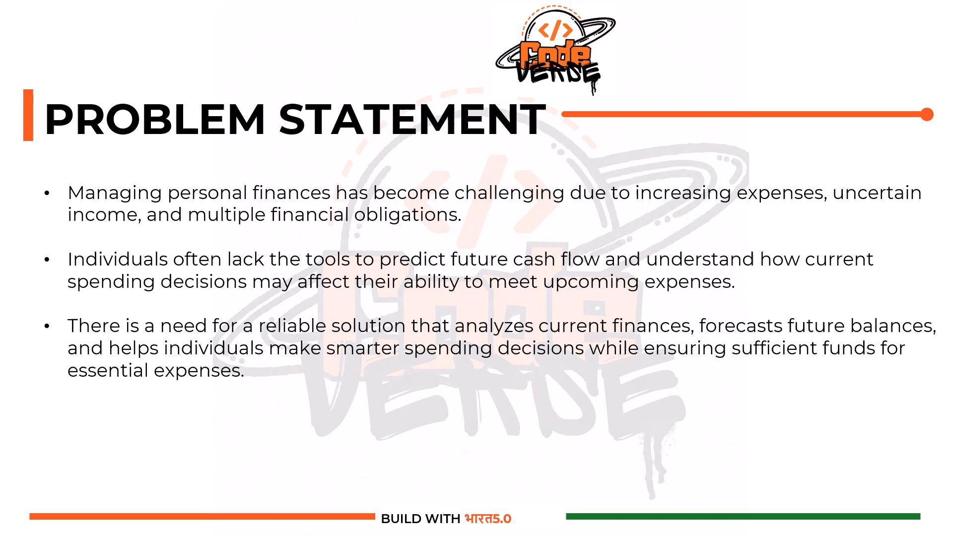
key("Right")
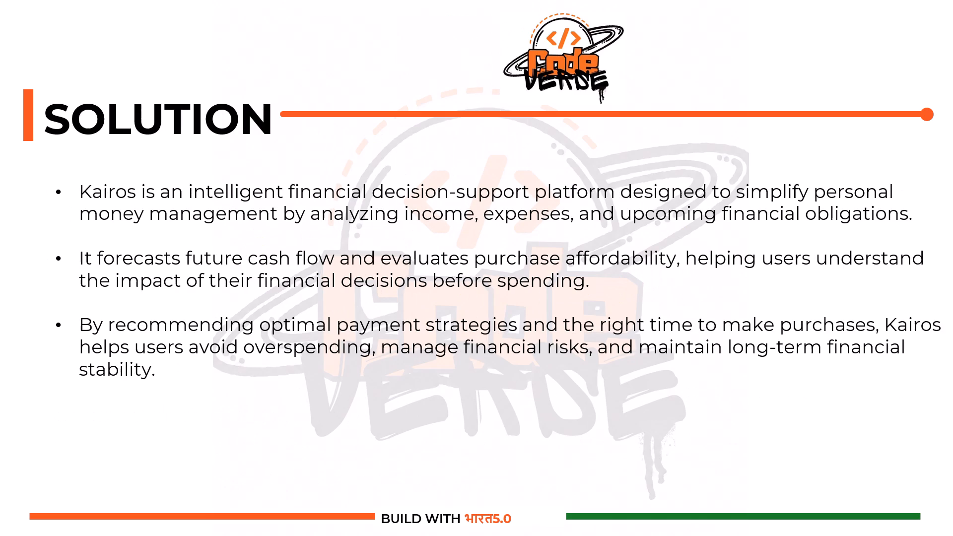
key("Right")
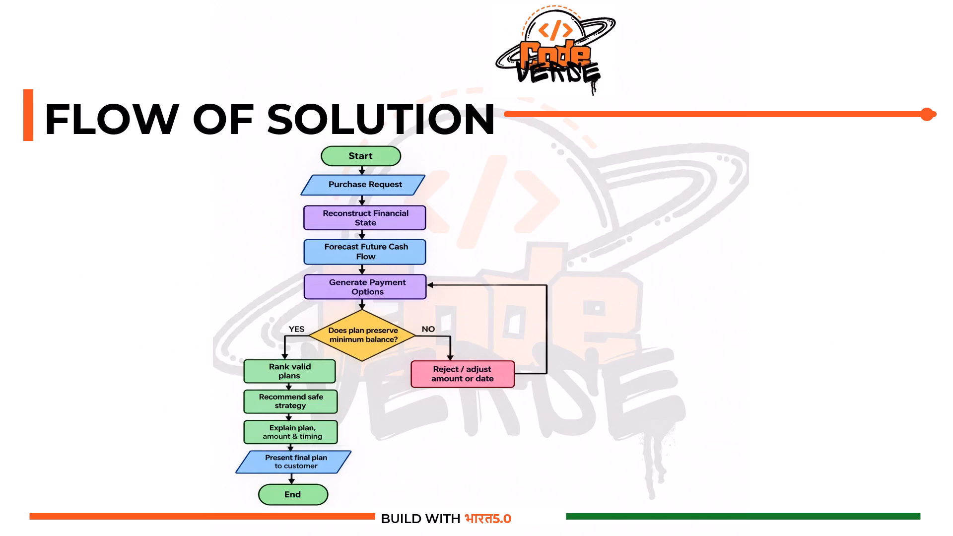
key("Right")
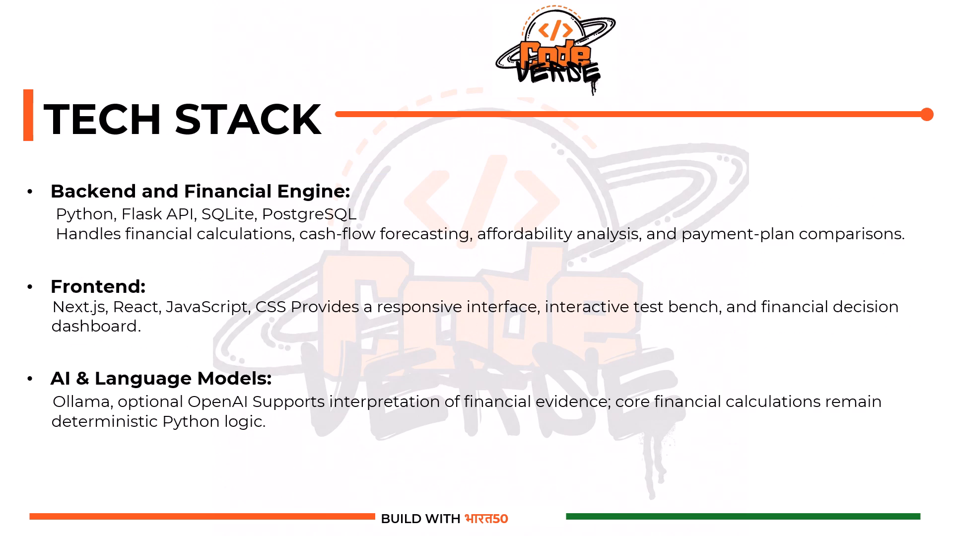
key("Right")
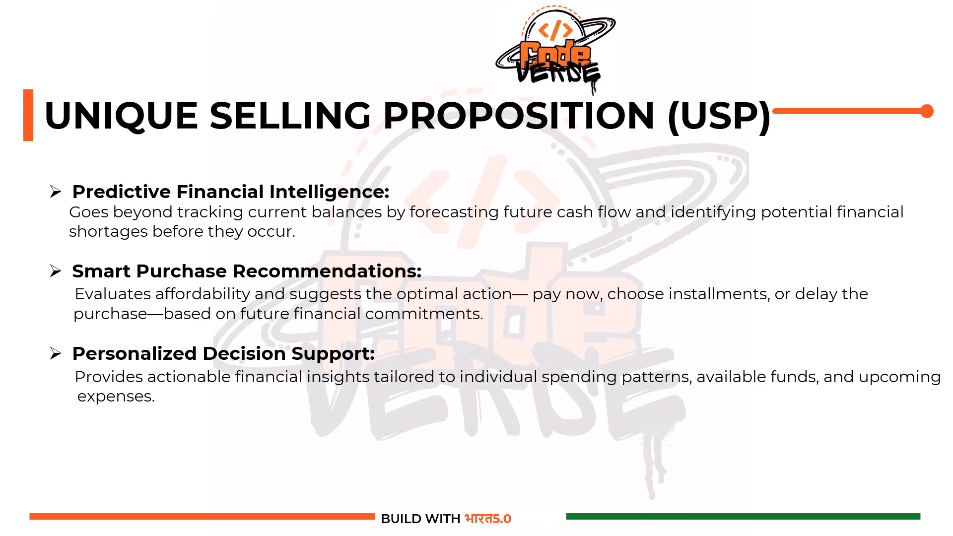
key("Right")
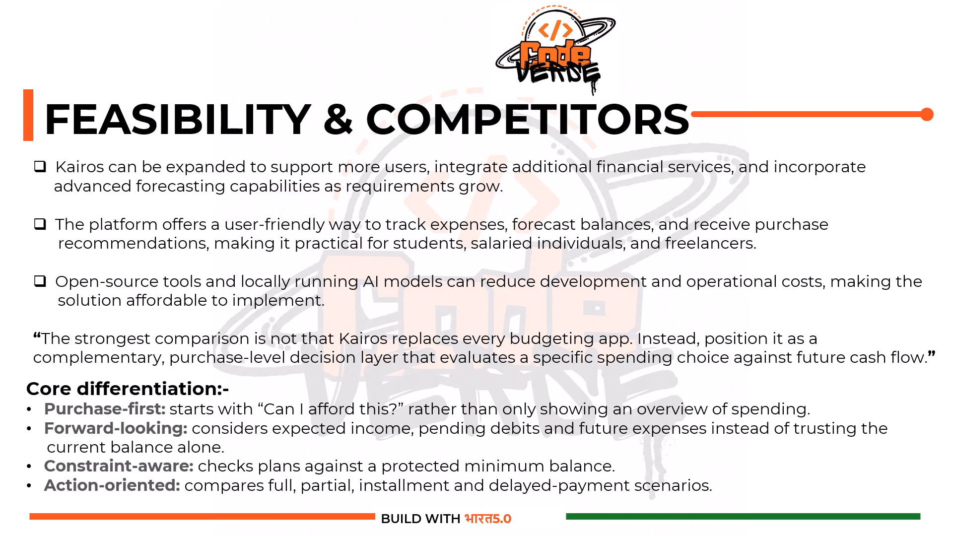
key("Right")
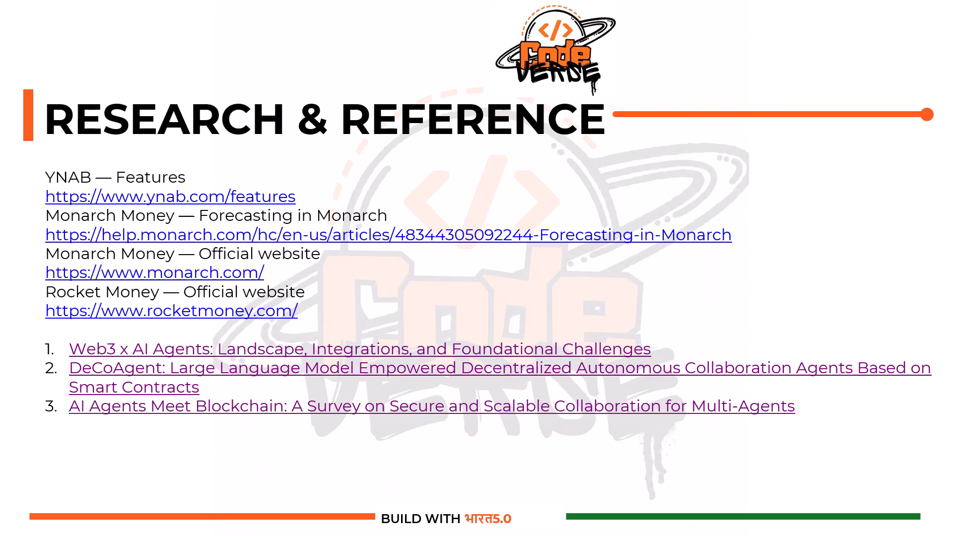
key("Left")
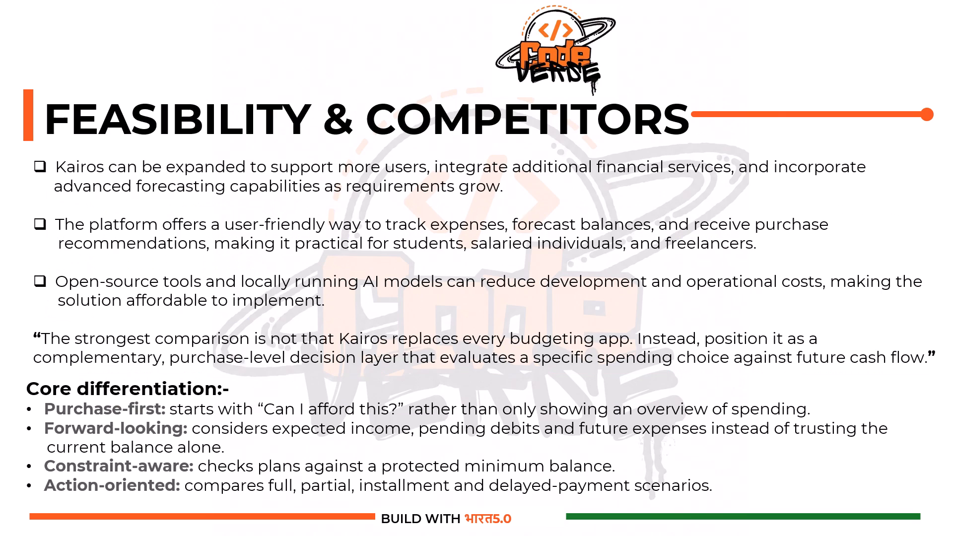
key("Right")
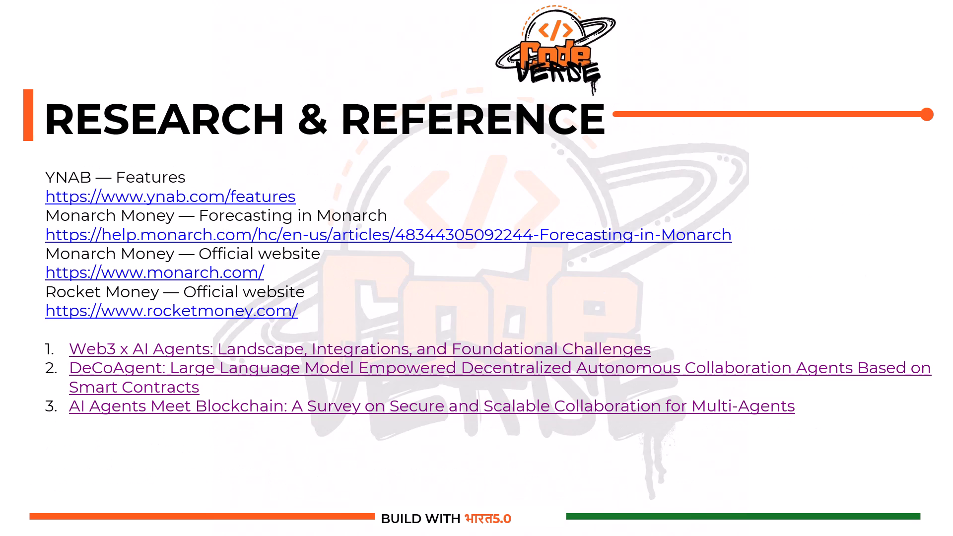
key("Right")
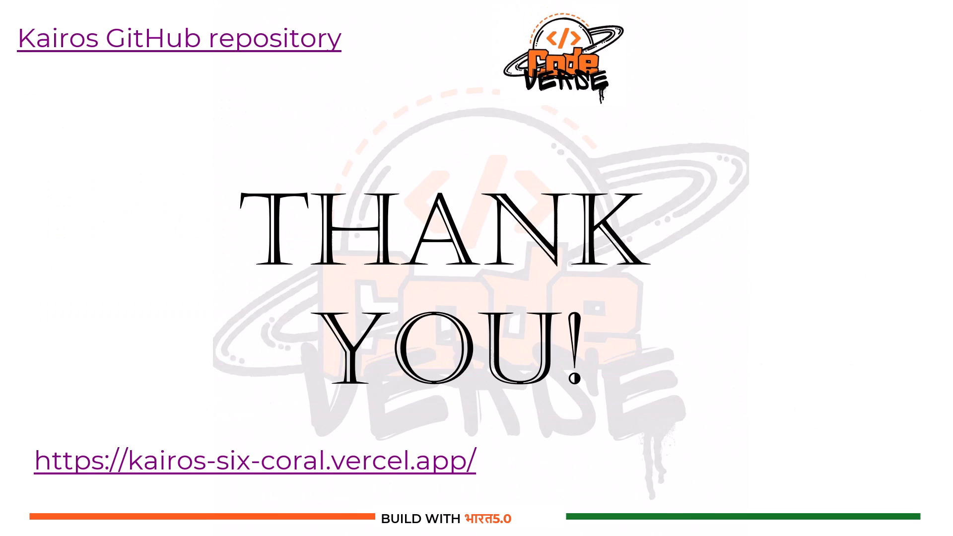
Recheck the Research & Reference and THANK YOU! slides in the slide show, and exit to the editing view.
key("Left")
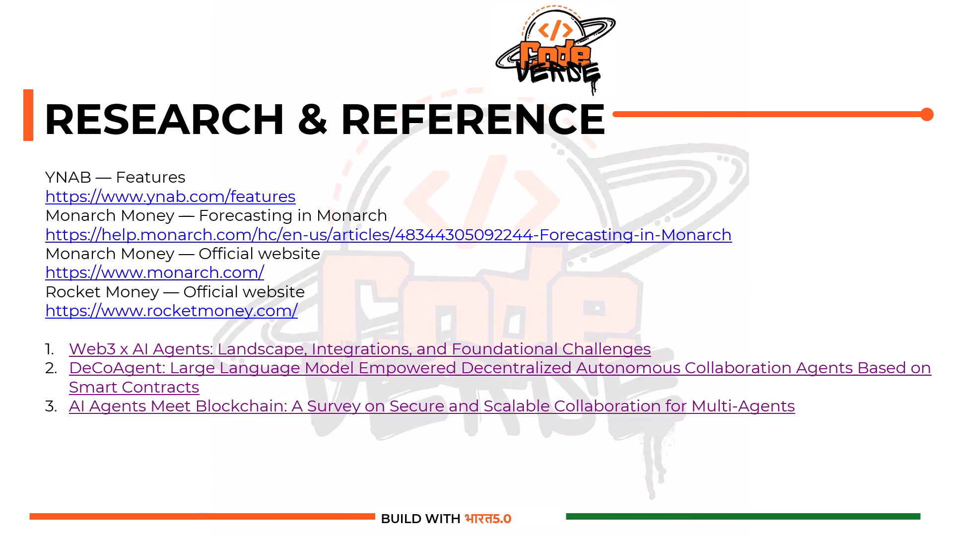
left_click(113, 14)
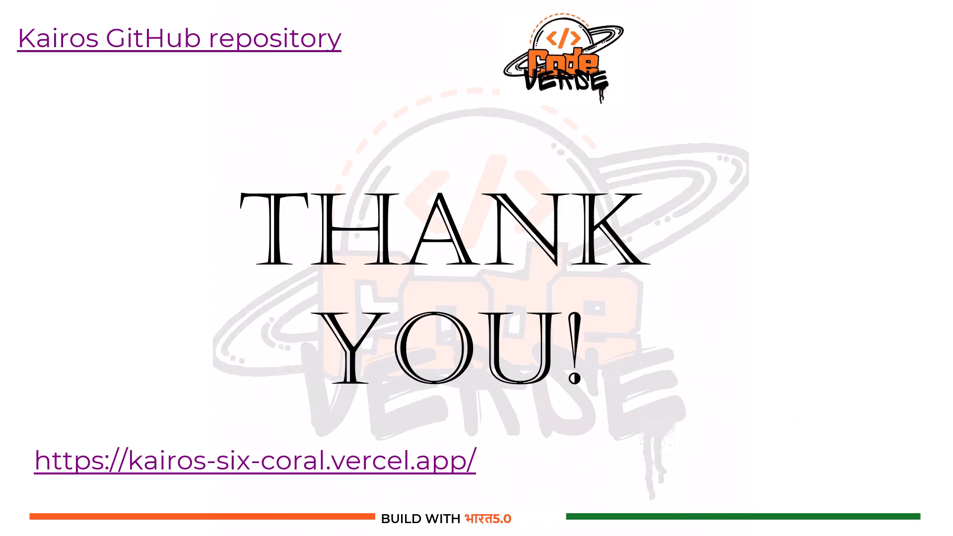
left_click(112, 0)
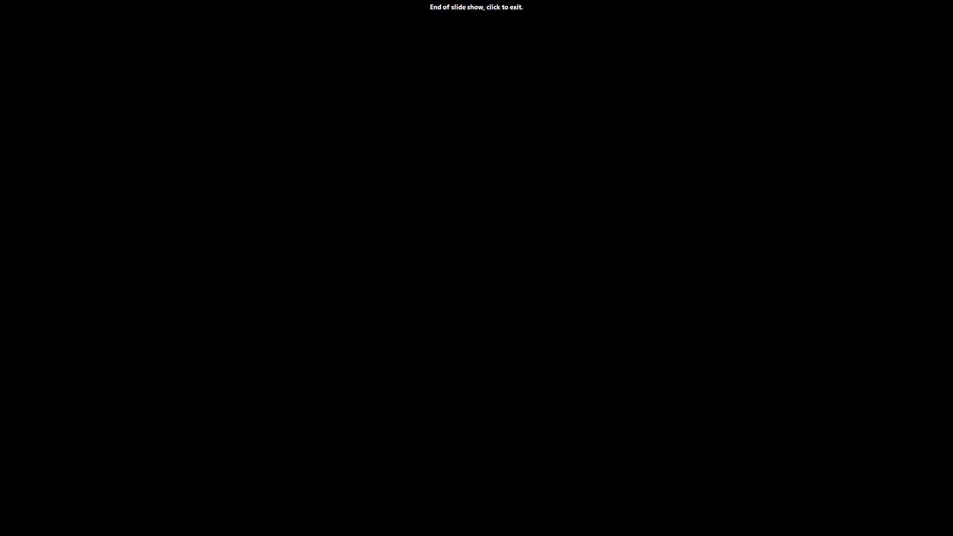
key("Left")
key("Left")
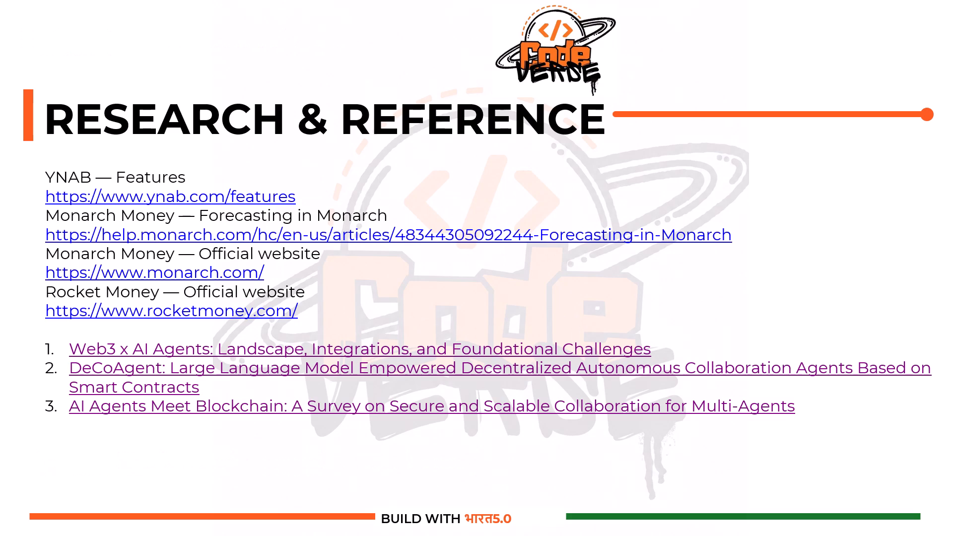
key("Right")
key("Left")
key("Right")
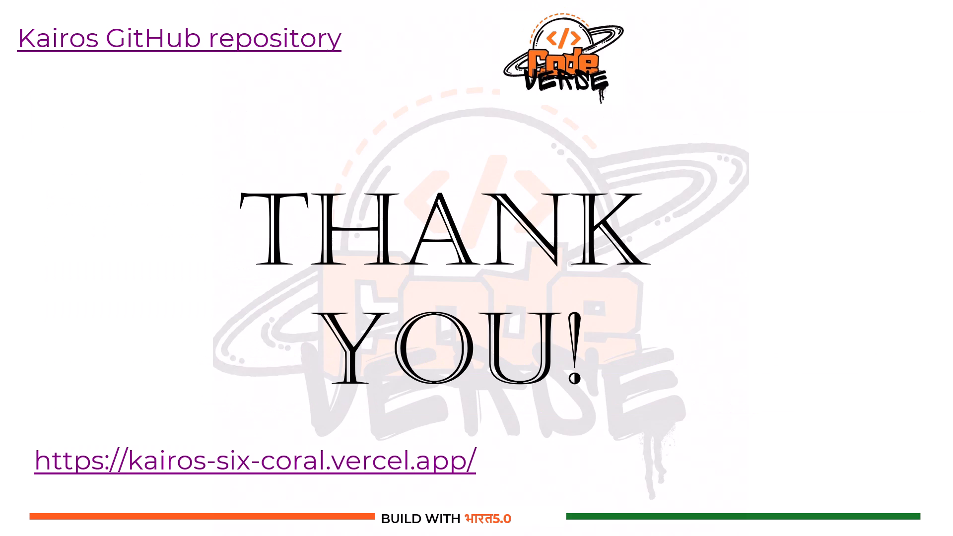
key("Right")
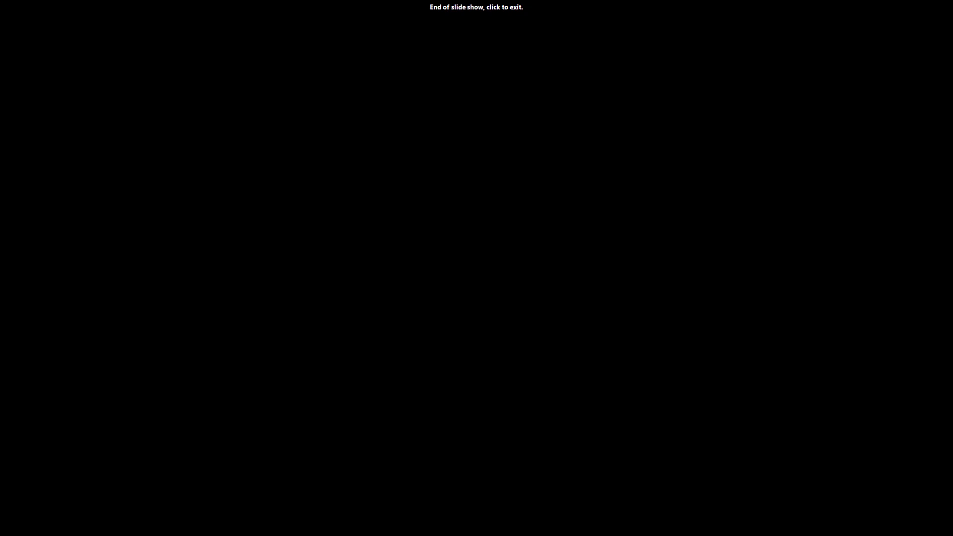
key("Left")
key("Escape")
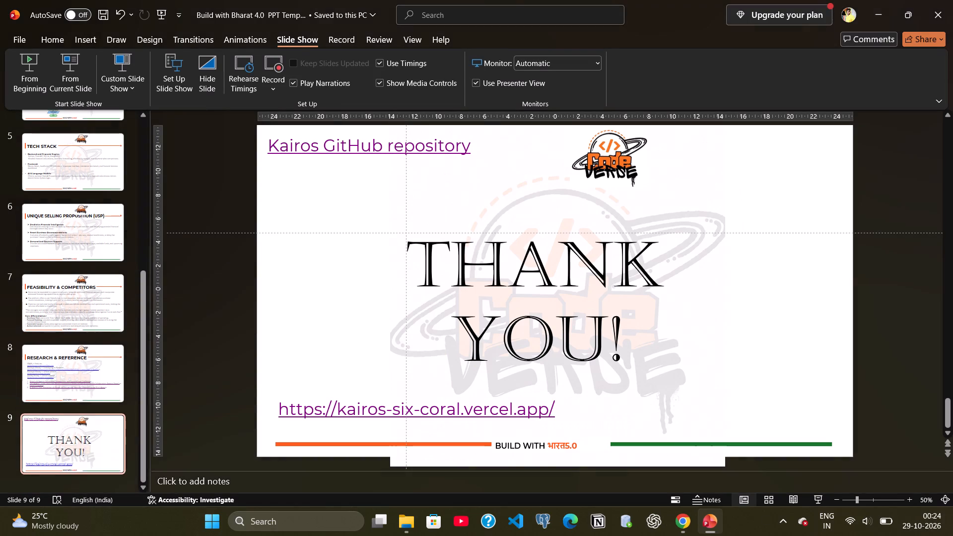
Return to the title slide and save the presentation.
scroll(40, 199, "up", 11)
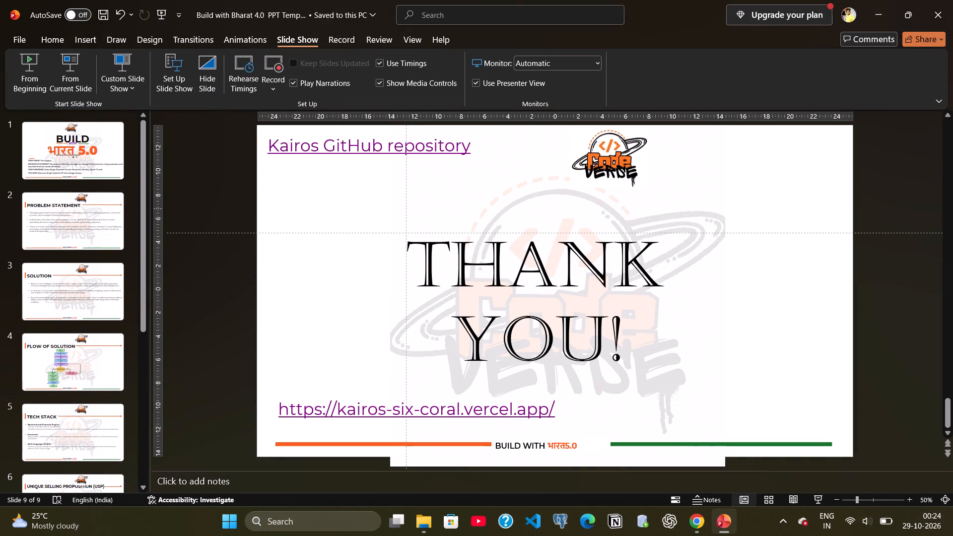
scroll(217, 208, "up", 11)
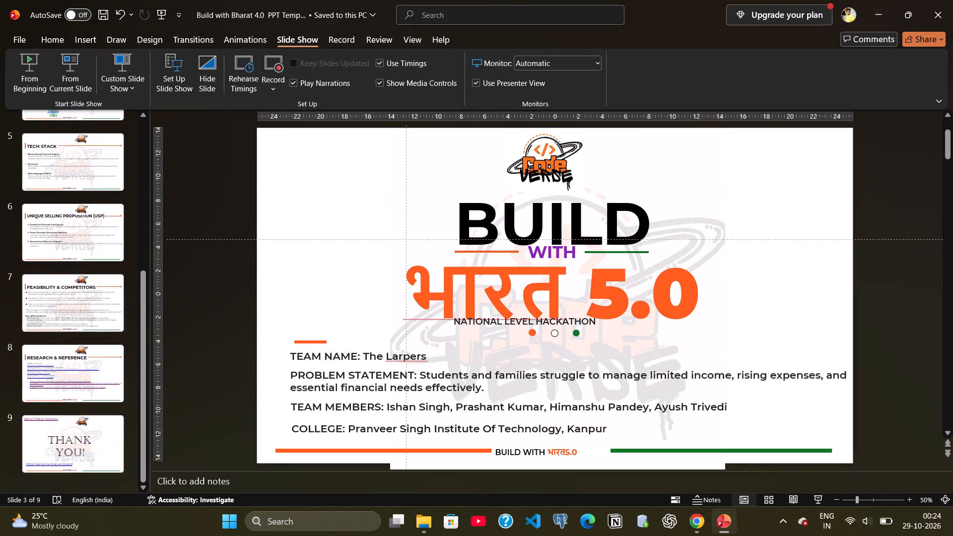
scroll(217, 208, "up", 11)
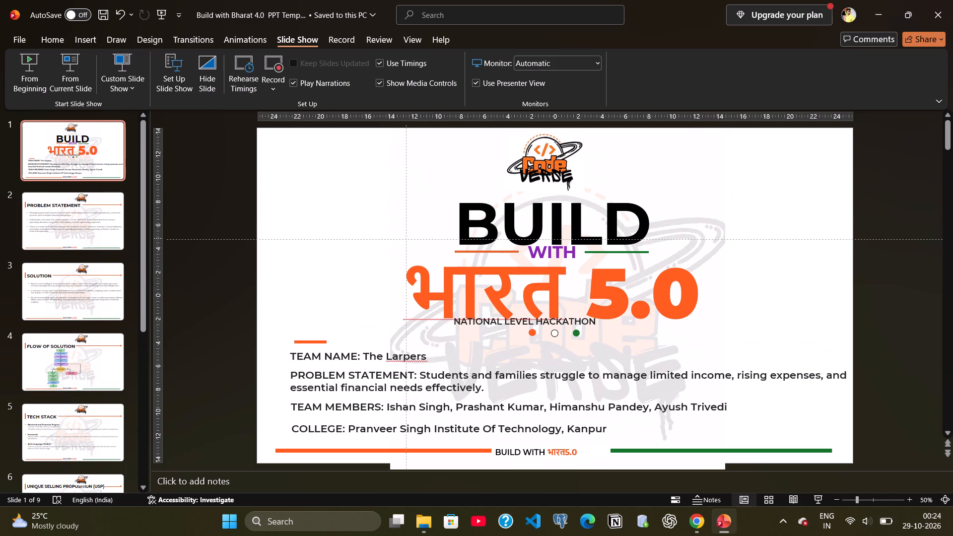
key("ctrl+s")
left_click(106, 15)
Switch to File Explorer and look through the Windows (C:) drive, Downloads, Documents and Desktop for the needed file.
left_click(420, 526)
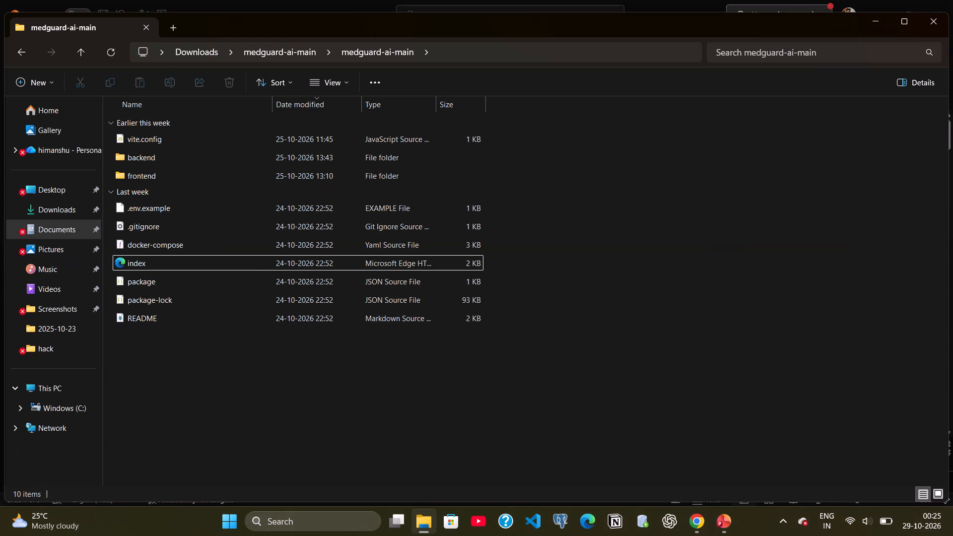
left_click(54, 388)
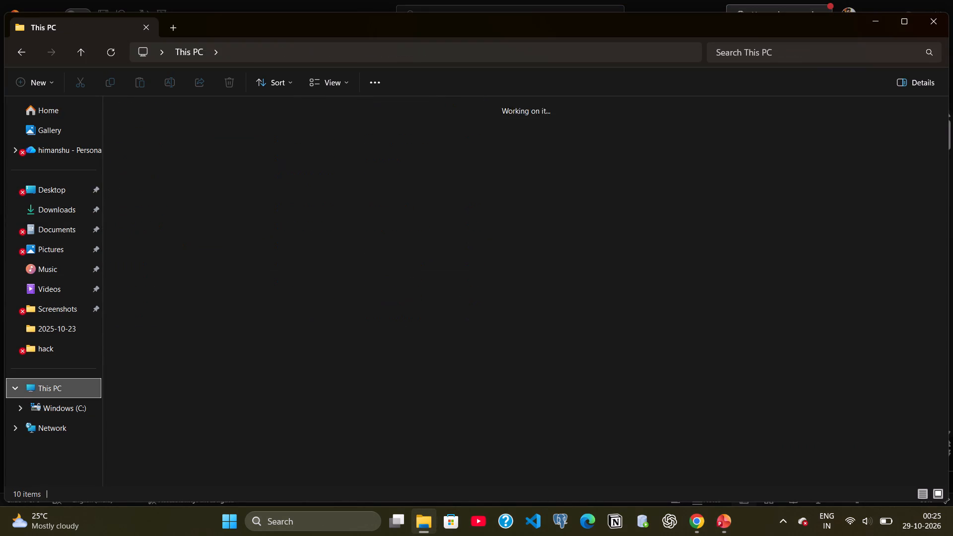
double_click(171, 126)
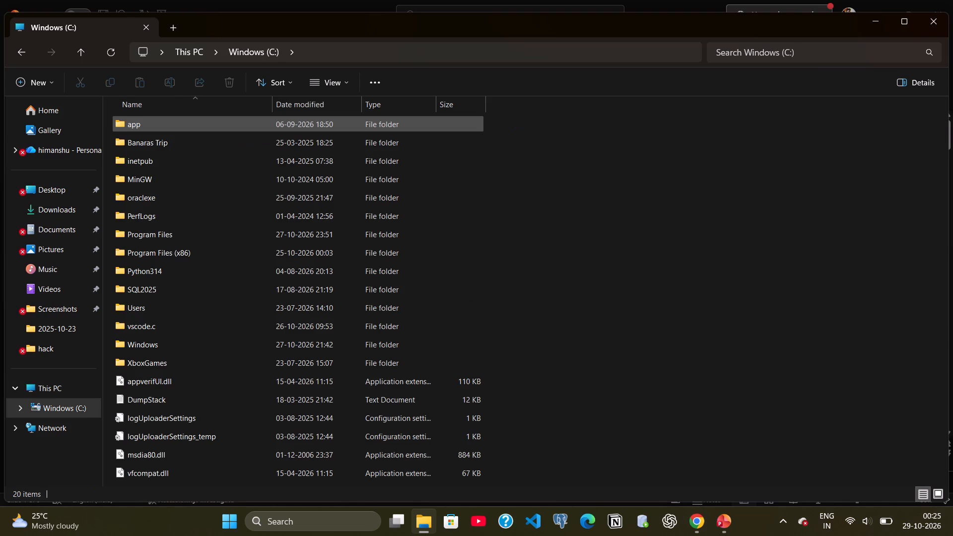
scroll(161, 472, "down", 5)
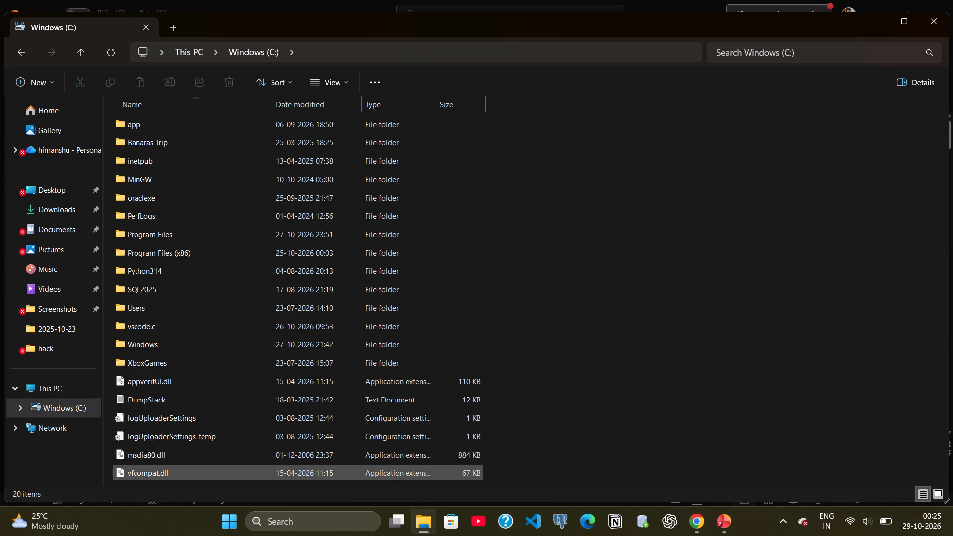
left_click(37, 217)
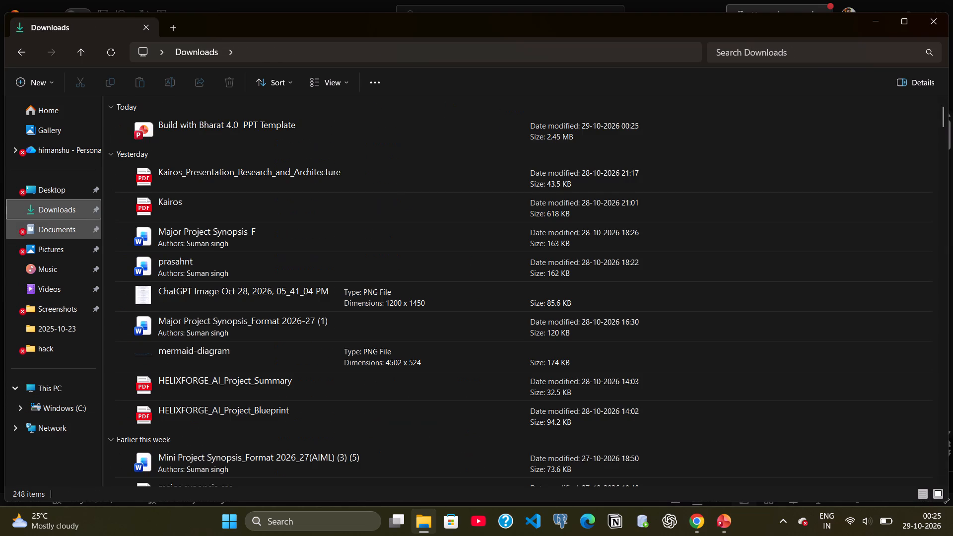
left_click(48, 227)
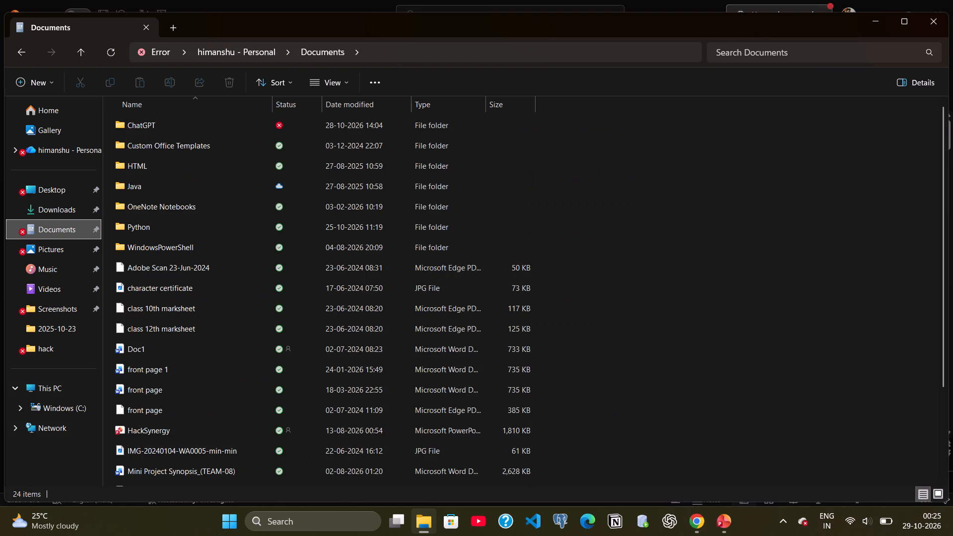
scroll(151, 205, "down", 6)
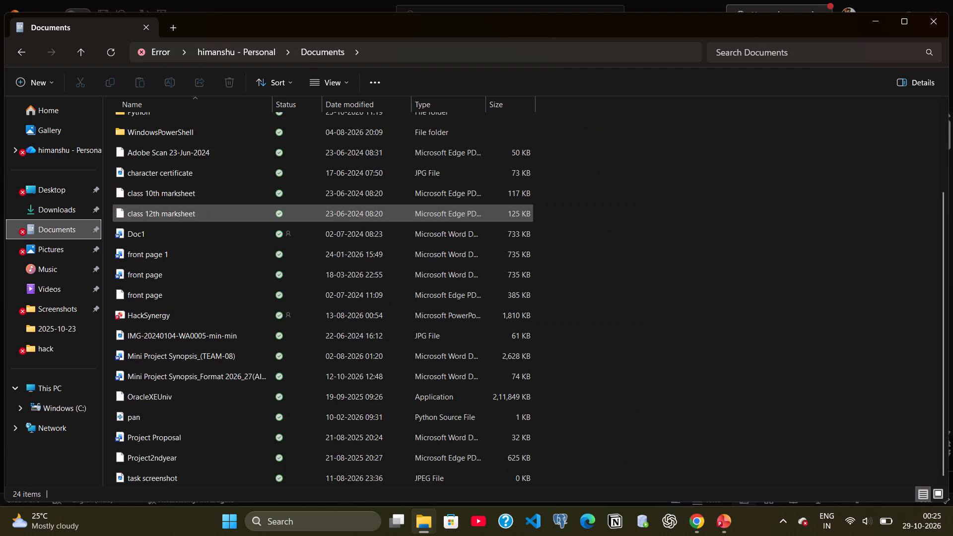
scroll(151, 205, "down", 5)
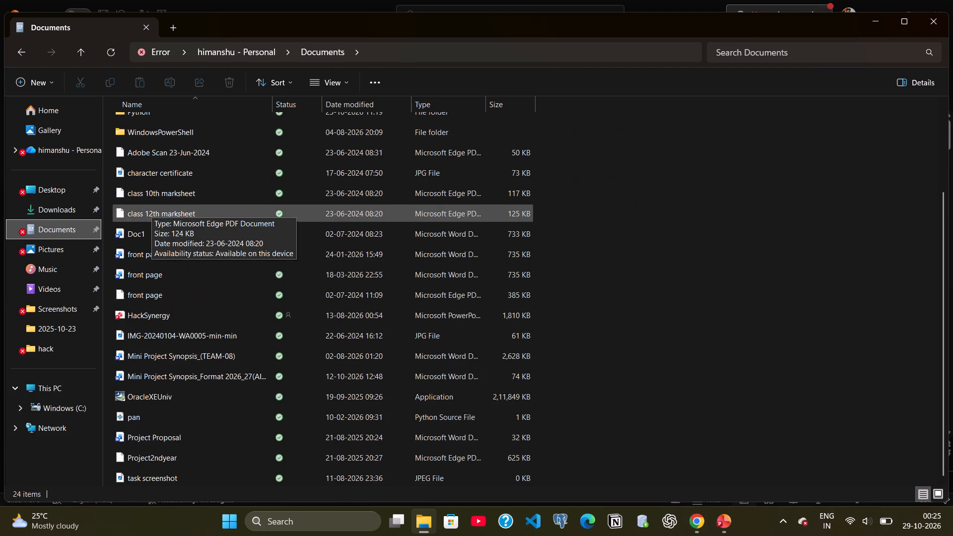
scroll(151, 205, "up", 7)
left_click(62, 199)
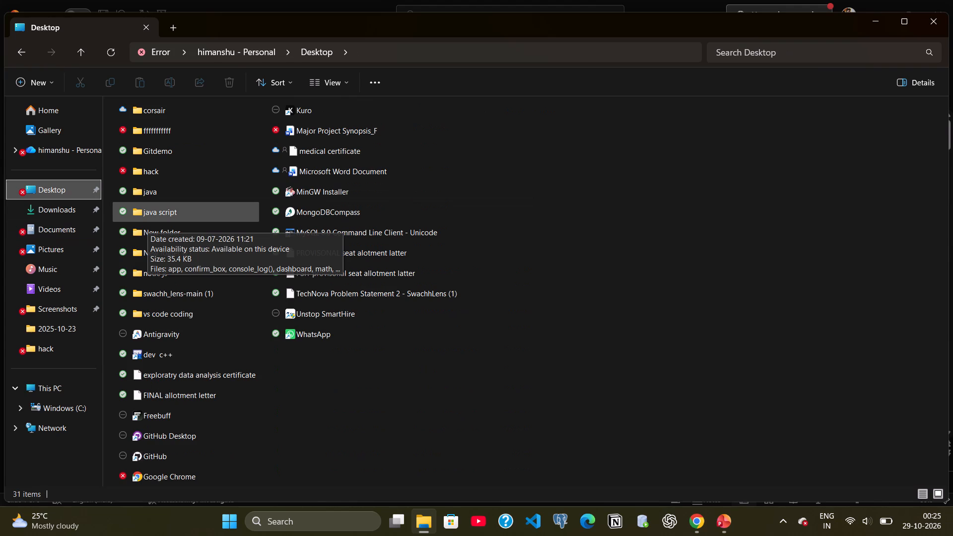
scroll(147, 220, "down", 6)
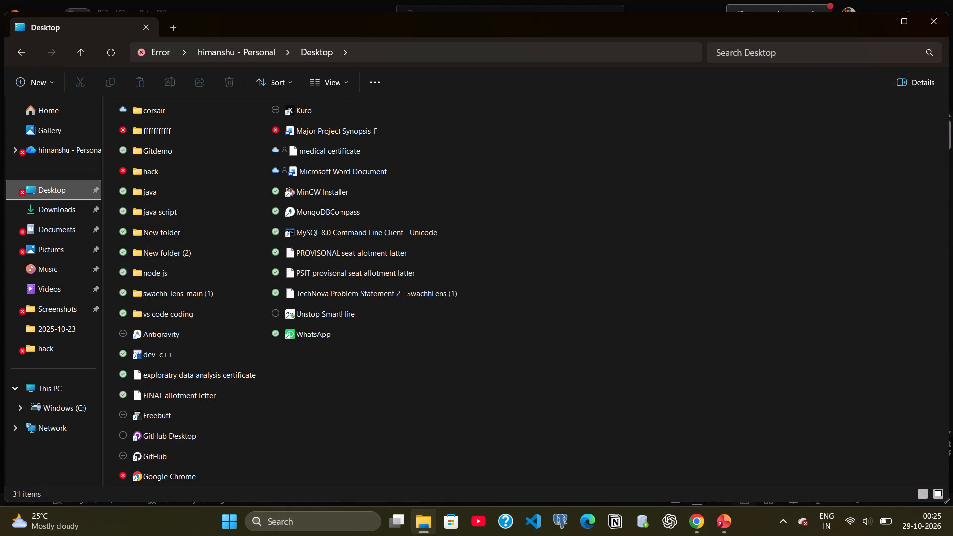
Search the Windows (C:) drive, Documents and Downloads folders again, ending back in Documents.
left_click(48, 390)
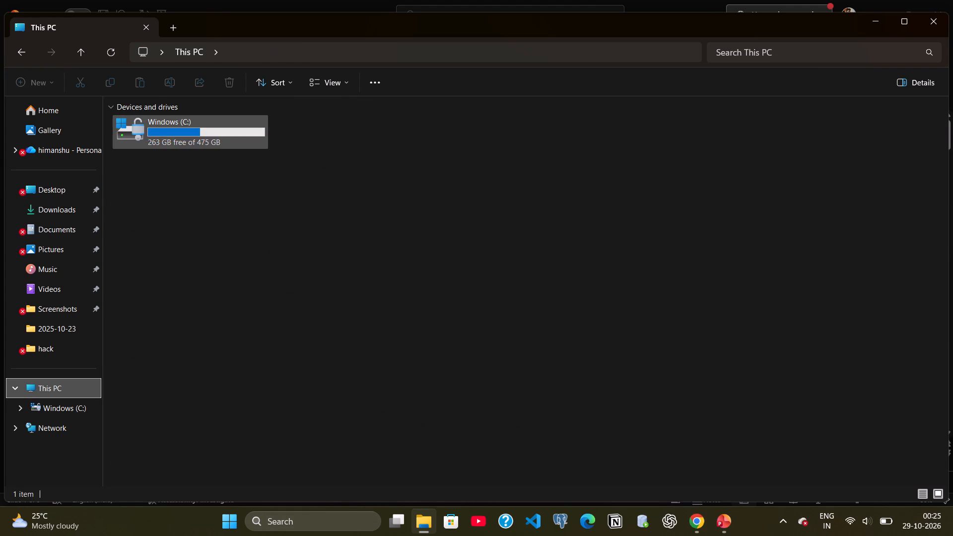
double_click(188, 125)
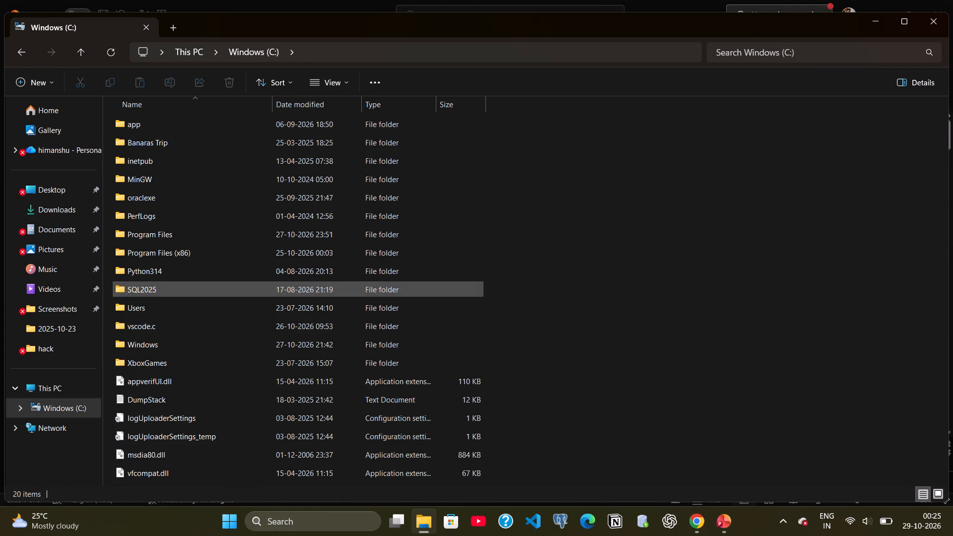
scroll(181, 339, "down", 5)
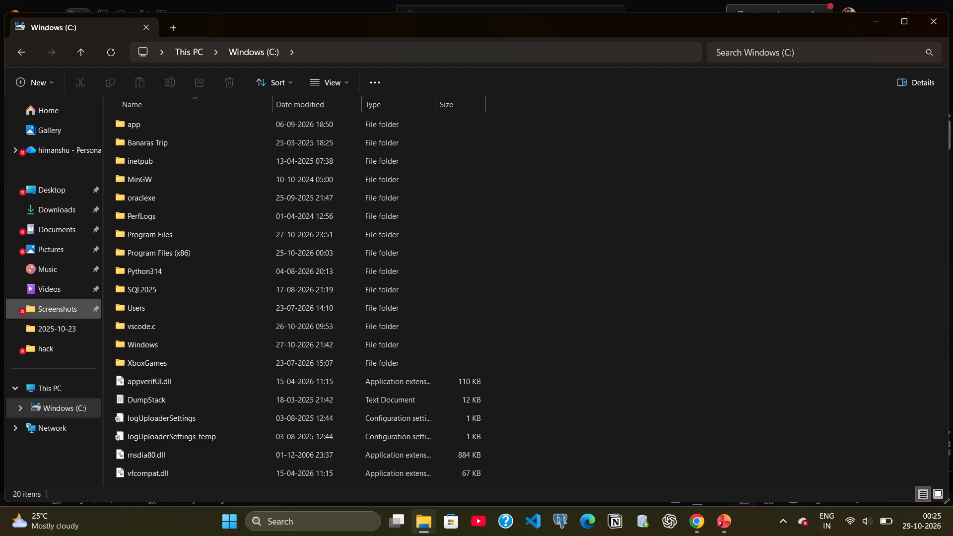
left_click(56, 231)
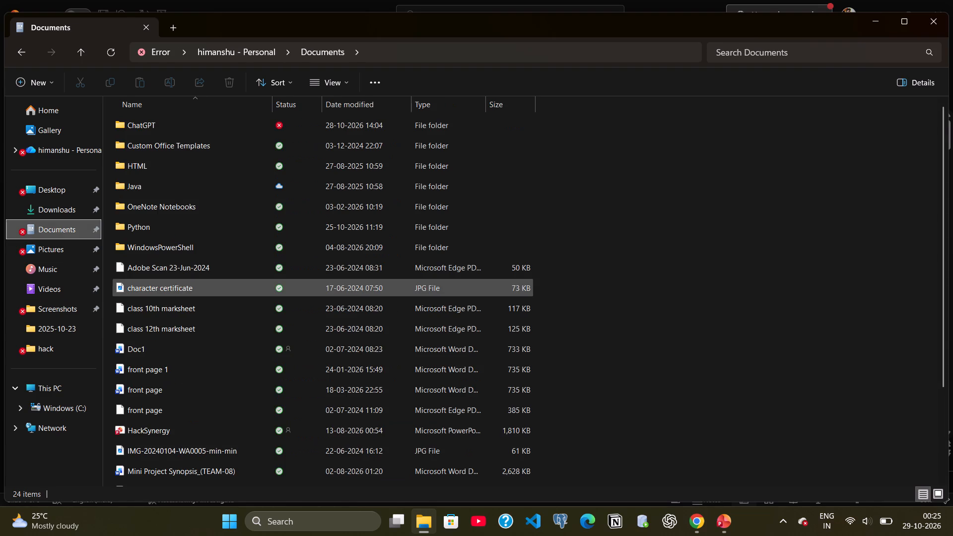
scroll(198, 280, "down", 3)
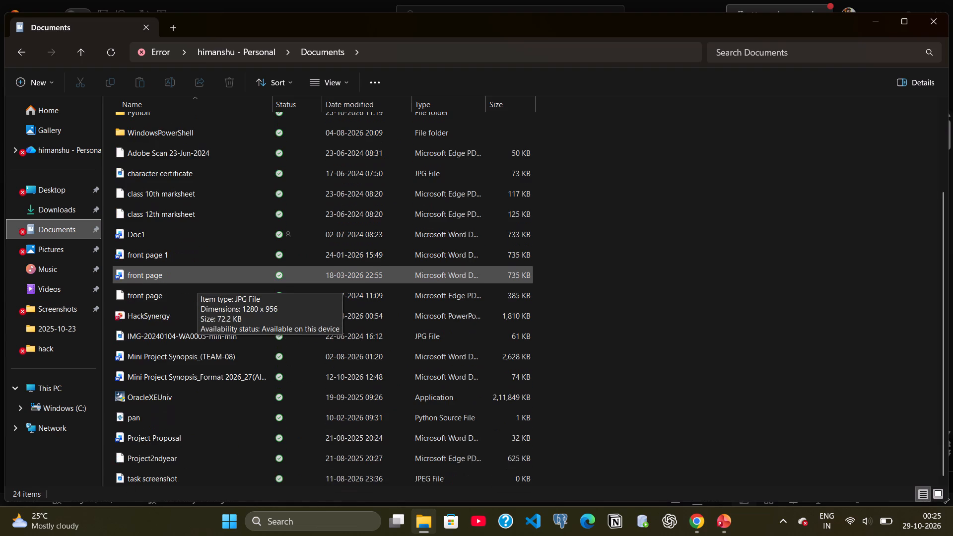
scroll(198, 280, "up", 4)
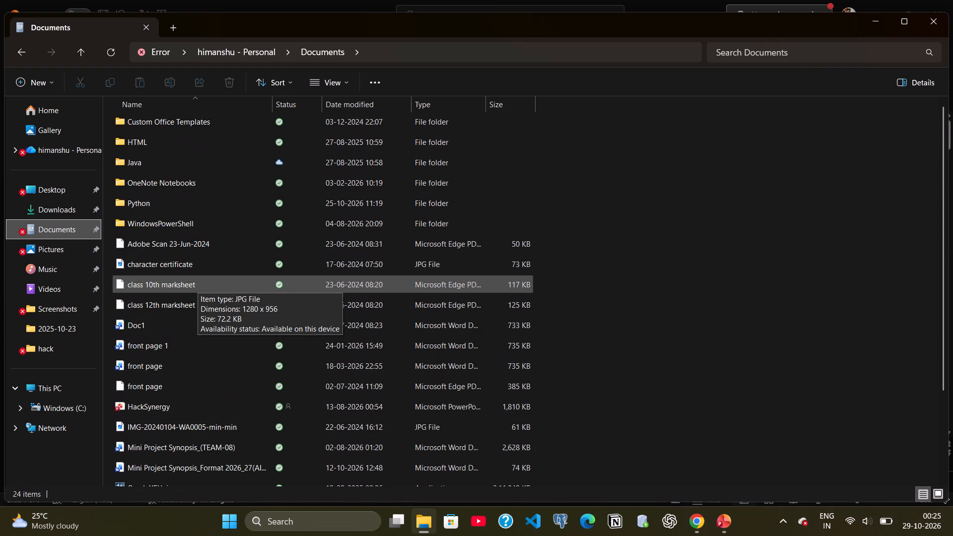
scroll(198, 280, "down", 9)
scroll(198, 280, "up", 10)
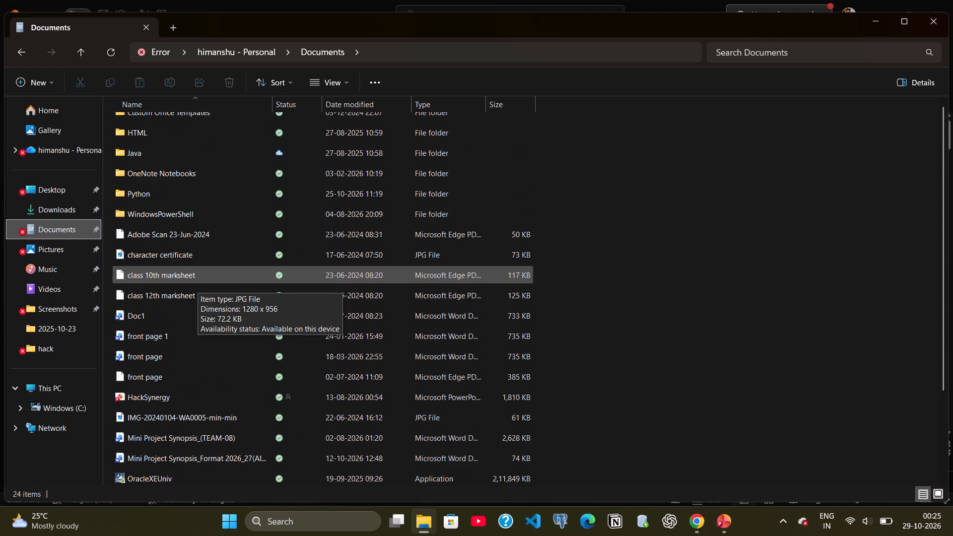
left_click(60, 208)
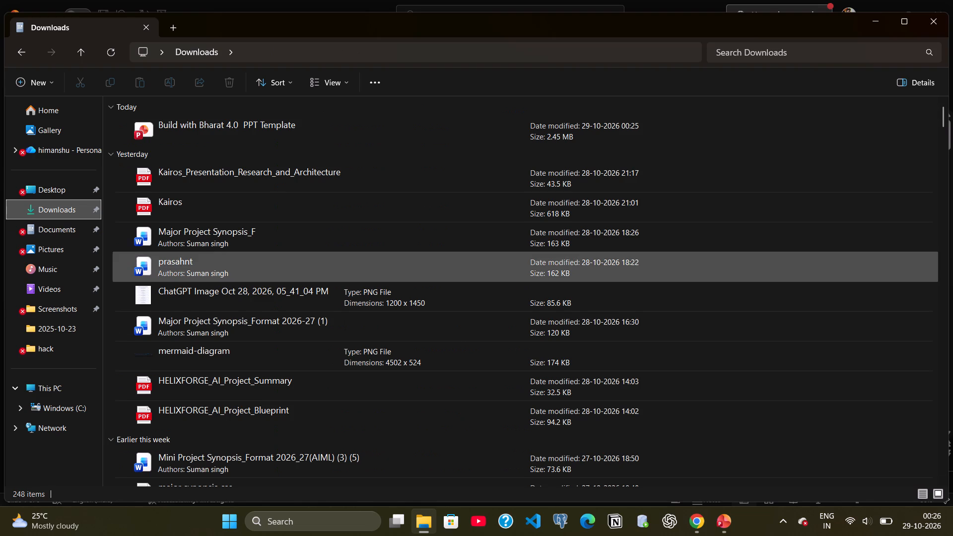
left_click(65, 223)
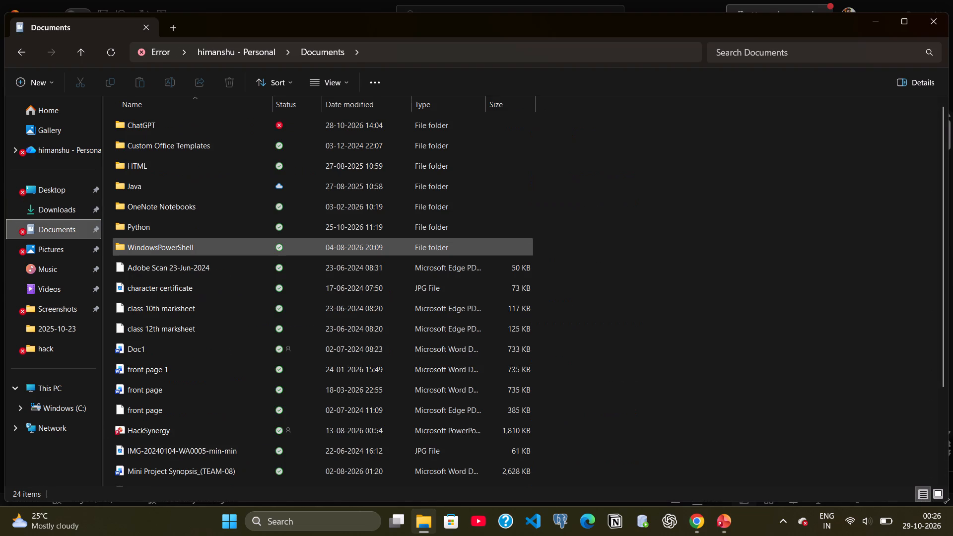